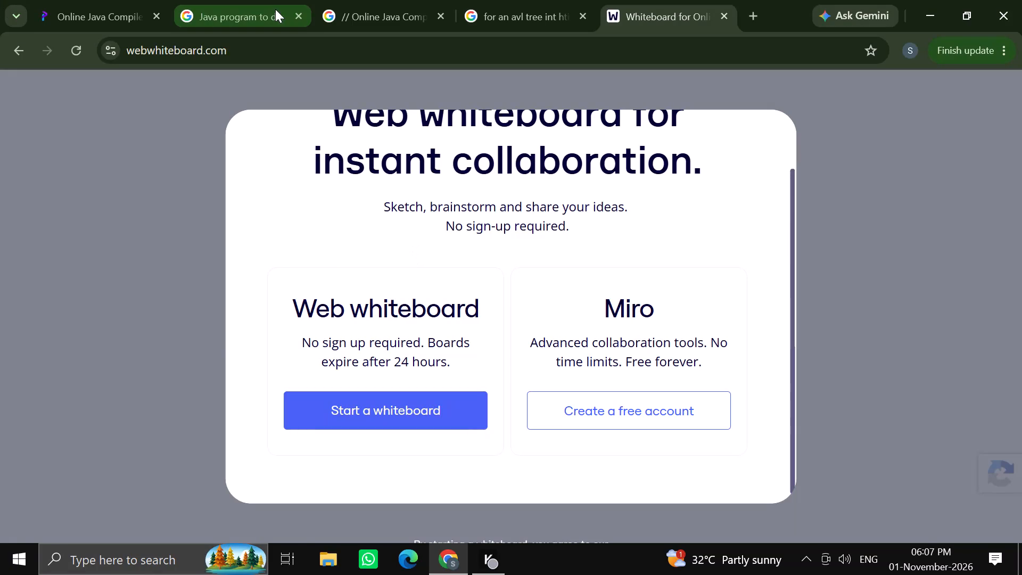
Start a new web whiteboard without signing up.
click(372, 407)
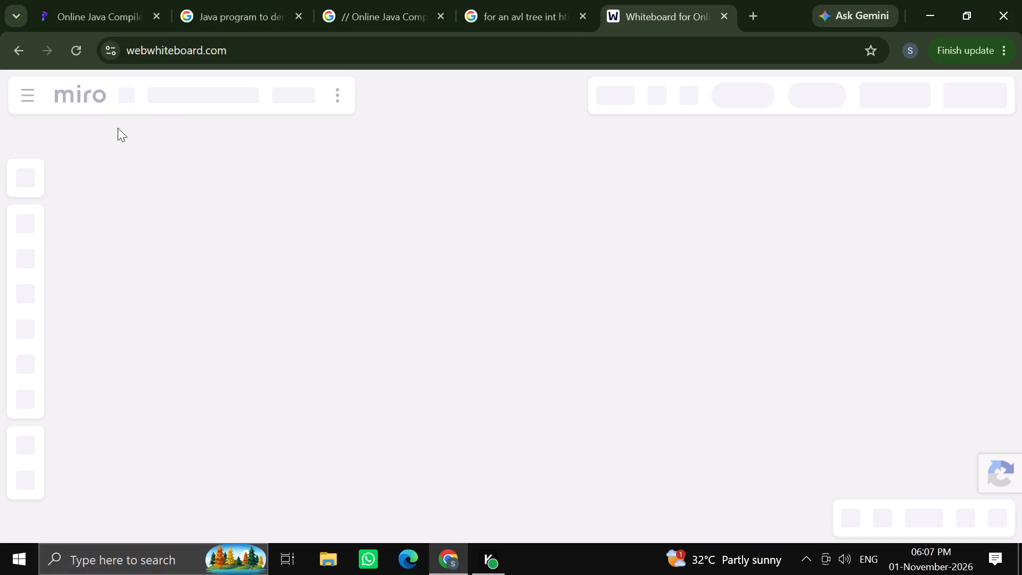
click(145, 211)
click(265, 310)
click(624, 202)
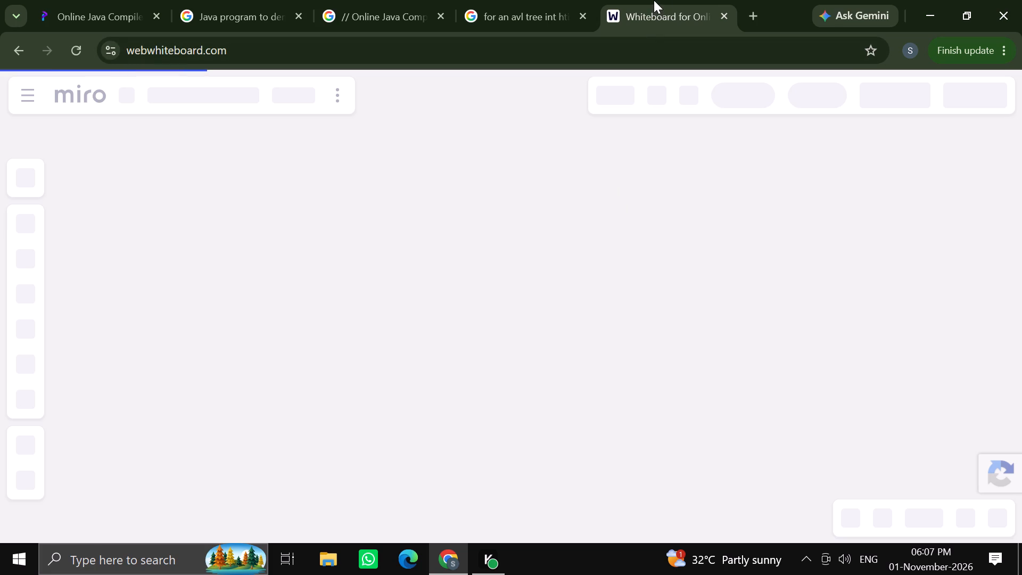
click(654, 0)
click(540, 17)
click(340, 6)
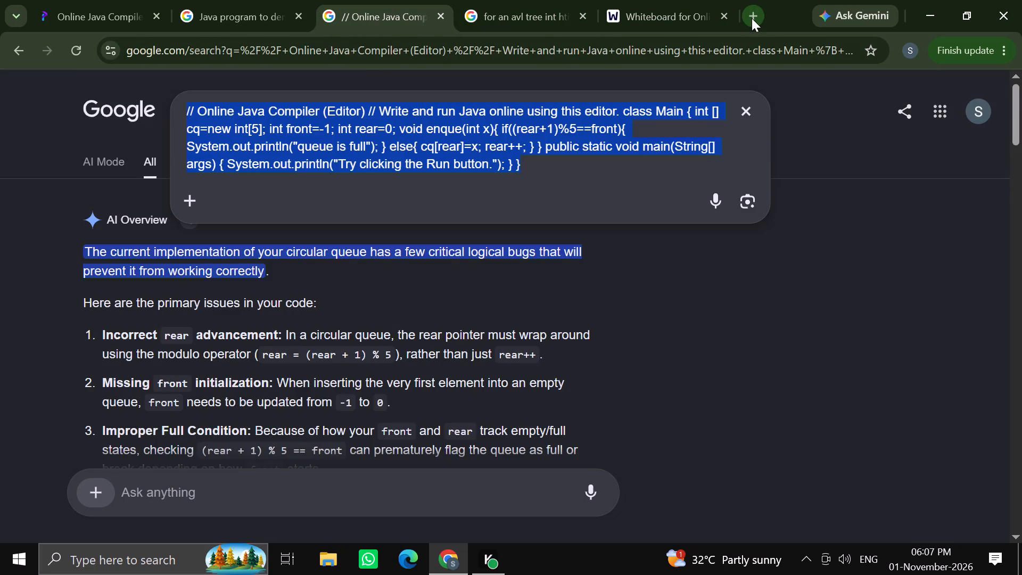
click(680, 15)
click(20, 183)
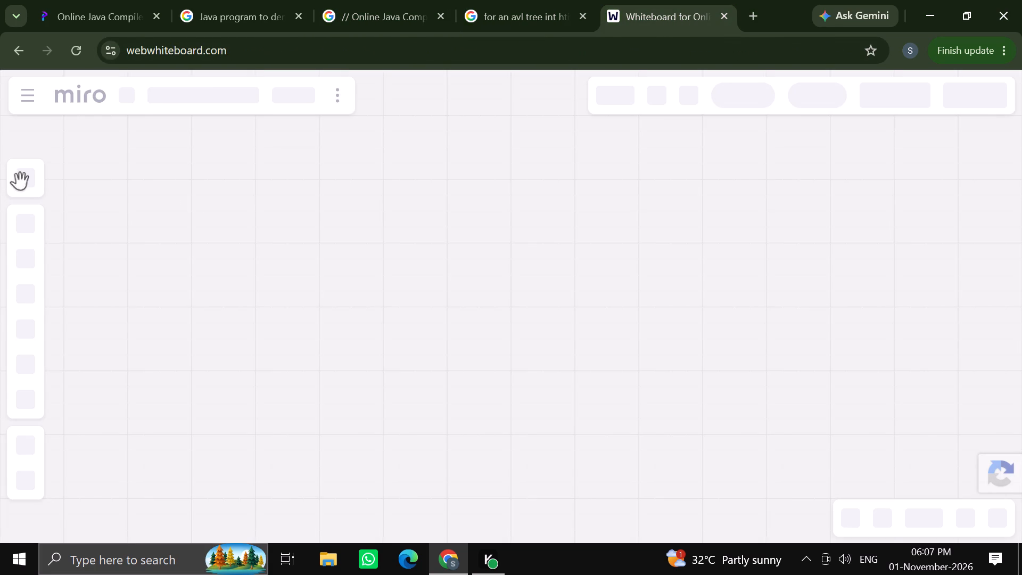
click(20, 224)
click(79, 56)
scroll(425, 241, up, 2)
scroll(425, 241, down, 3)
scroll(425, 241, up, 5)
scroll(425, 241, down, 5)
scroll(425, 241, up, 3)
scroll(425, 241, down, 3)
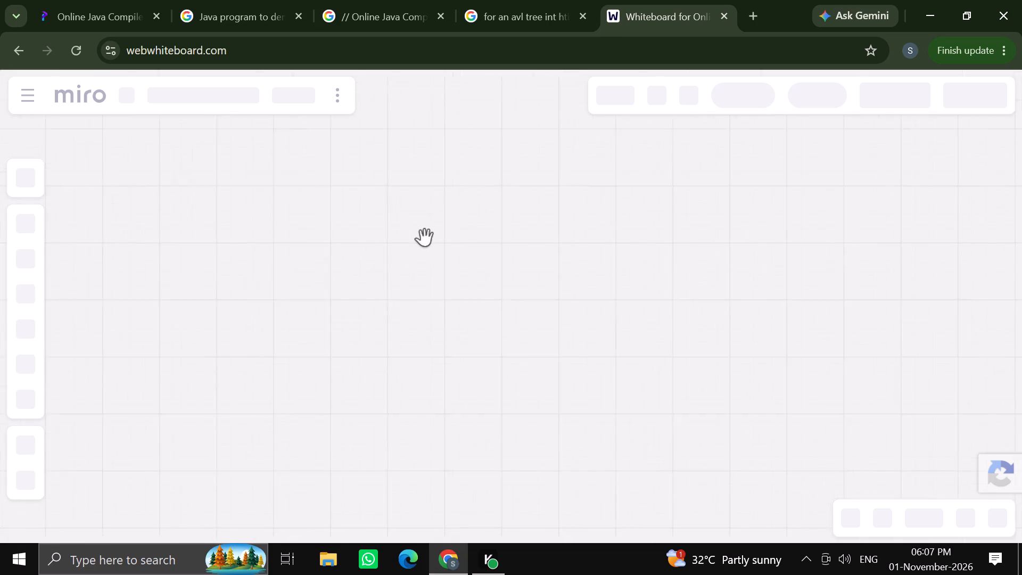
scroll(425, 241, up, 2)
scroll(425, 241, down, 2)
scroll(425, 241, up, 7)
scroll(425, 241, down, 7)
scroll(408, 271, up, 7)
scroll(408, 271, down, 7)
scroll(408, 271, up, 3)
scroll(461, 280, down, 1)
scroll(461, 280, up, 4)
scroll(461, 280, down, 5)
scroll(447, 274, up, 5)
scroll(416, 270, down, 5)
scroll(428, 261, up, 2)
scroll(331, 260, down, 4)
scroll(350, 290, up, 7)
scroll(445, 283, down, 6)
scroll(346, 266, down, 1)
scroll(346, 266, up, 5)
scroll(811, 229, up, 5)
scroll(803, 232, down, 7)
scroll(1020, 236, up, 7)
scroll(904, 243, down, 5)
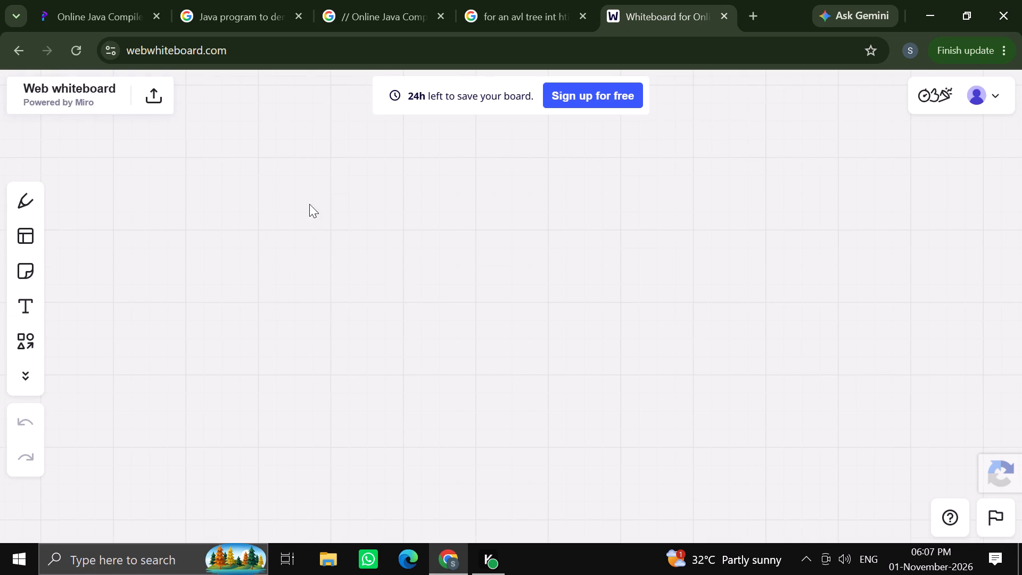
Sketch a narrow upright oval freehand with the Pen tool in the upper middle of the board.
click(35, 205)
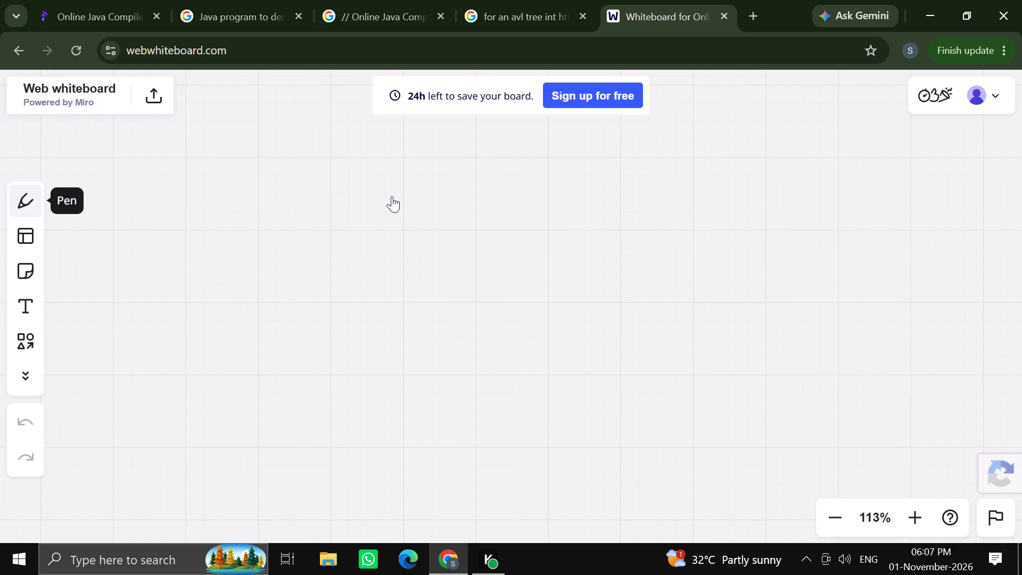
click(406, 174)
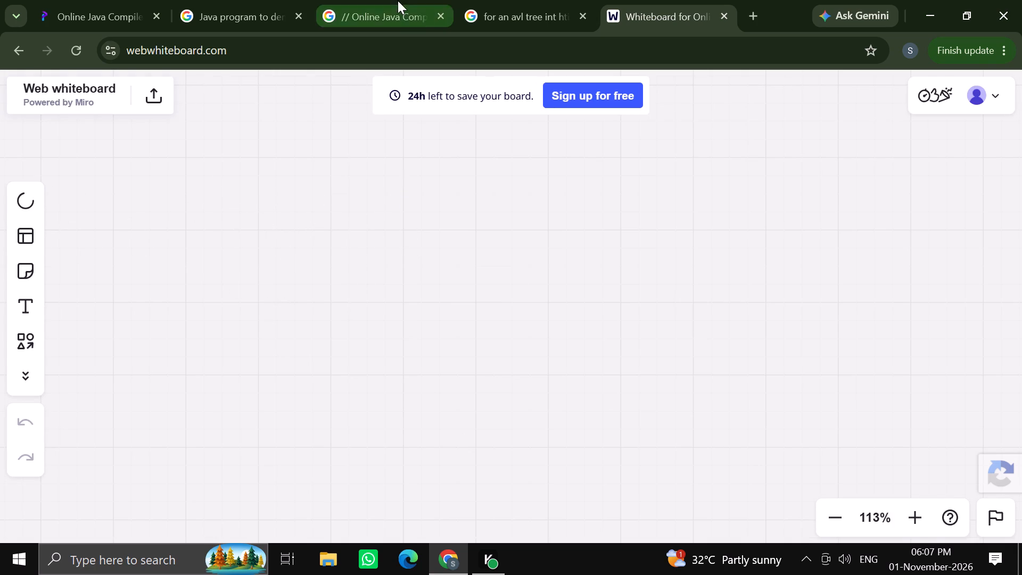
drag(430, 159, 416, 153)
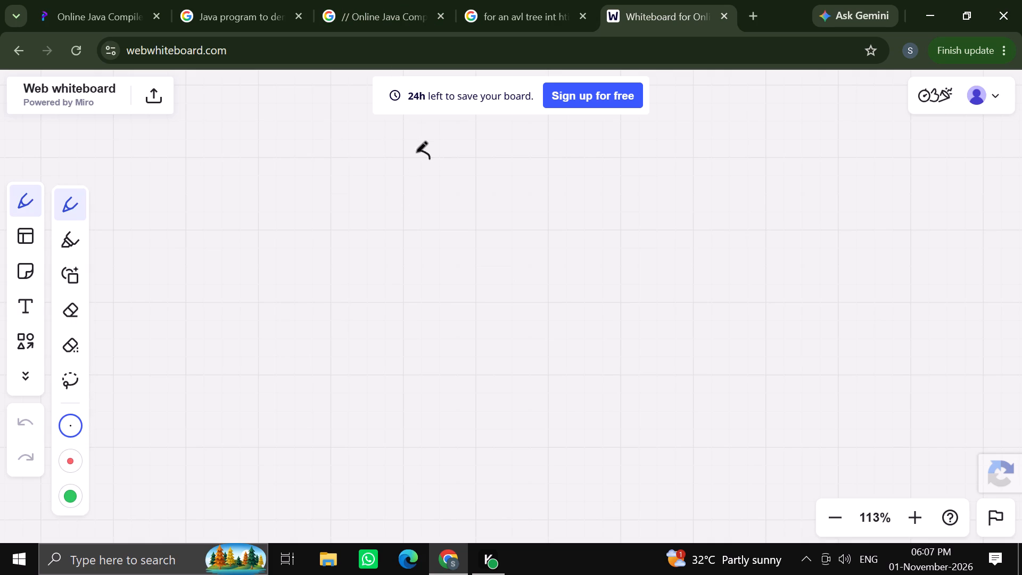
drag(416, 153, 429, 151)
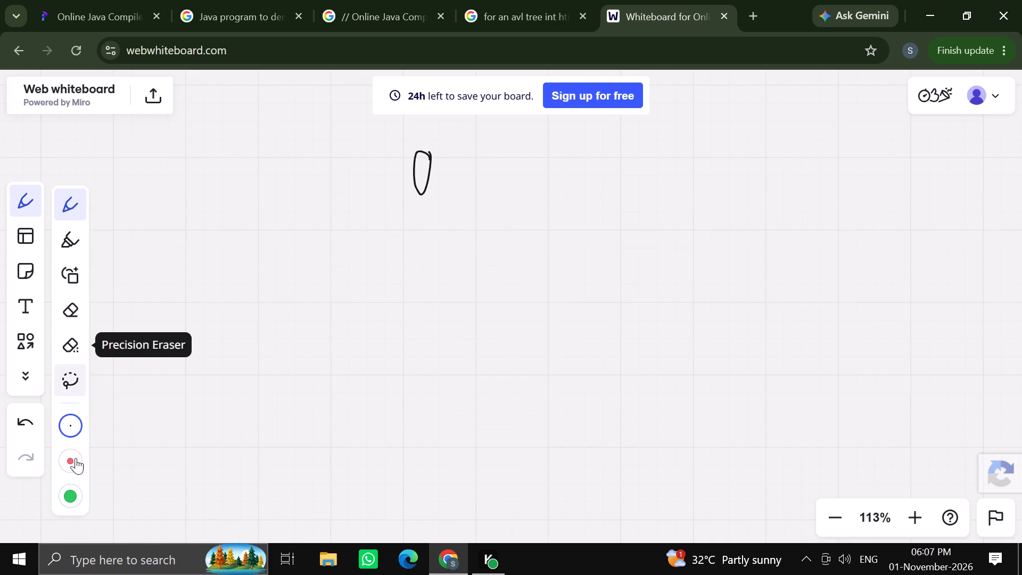
Draw a small oval shape near the top of the board, to the upper right of the freehand oval, as the root node.
click(28, 348)
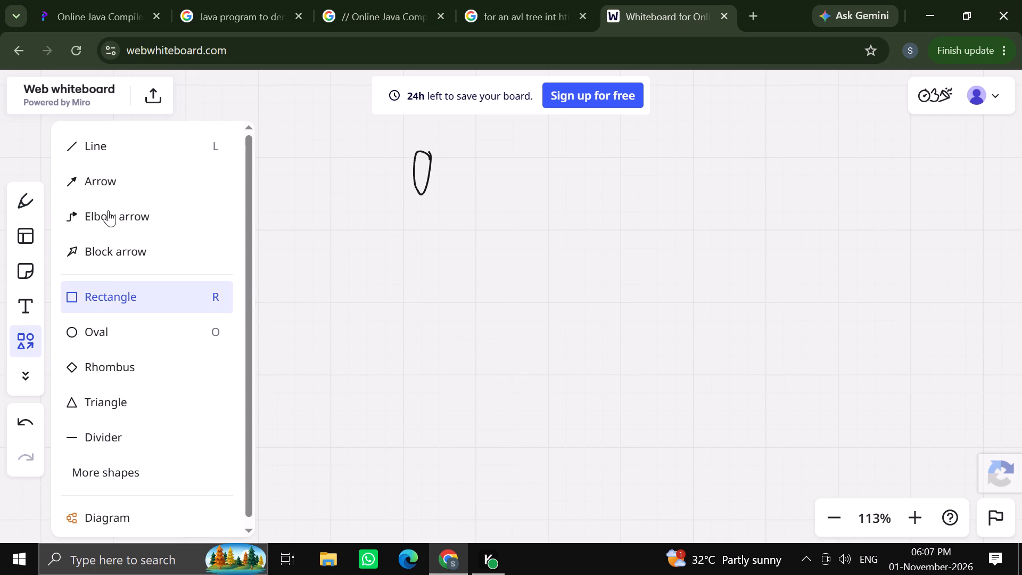
click(102, 337)
drag(578, 131, 611, 153)
drag(515, 208, 518, 224)
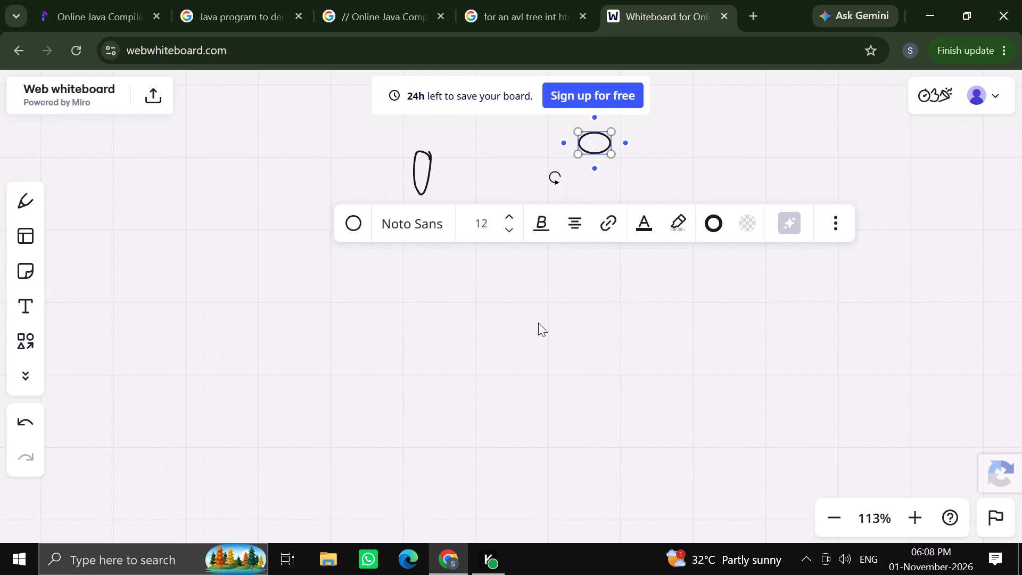
click(538, 323)
Draw a larger oval shape below and to the left of the small root oval as its child node.
drag(515, 189, 530, 210)
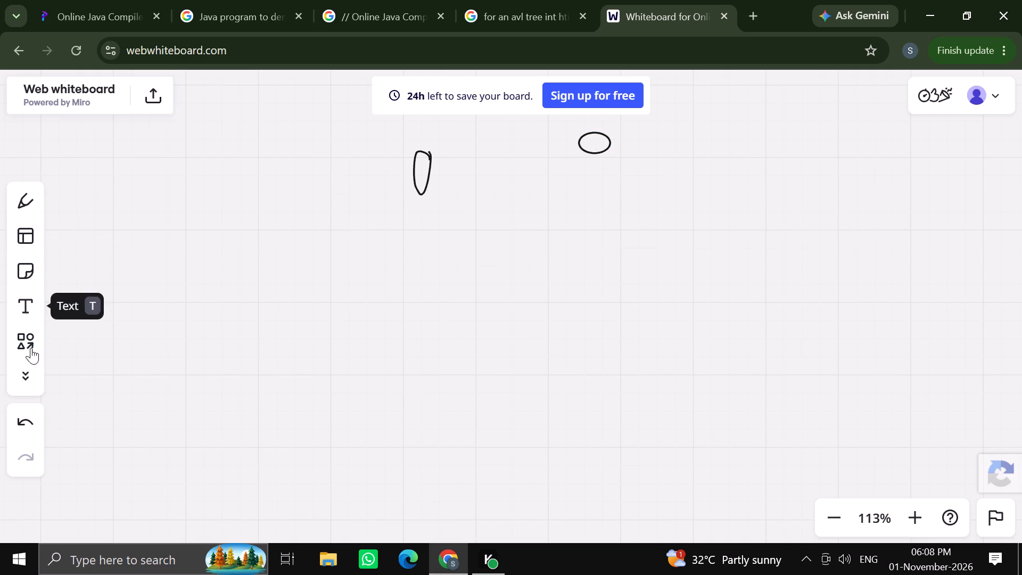
click(29, 354)
click(85, 327)
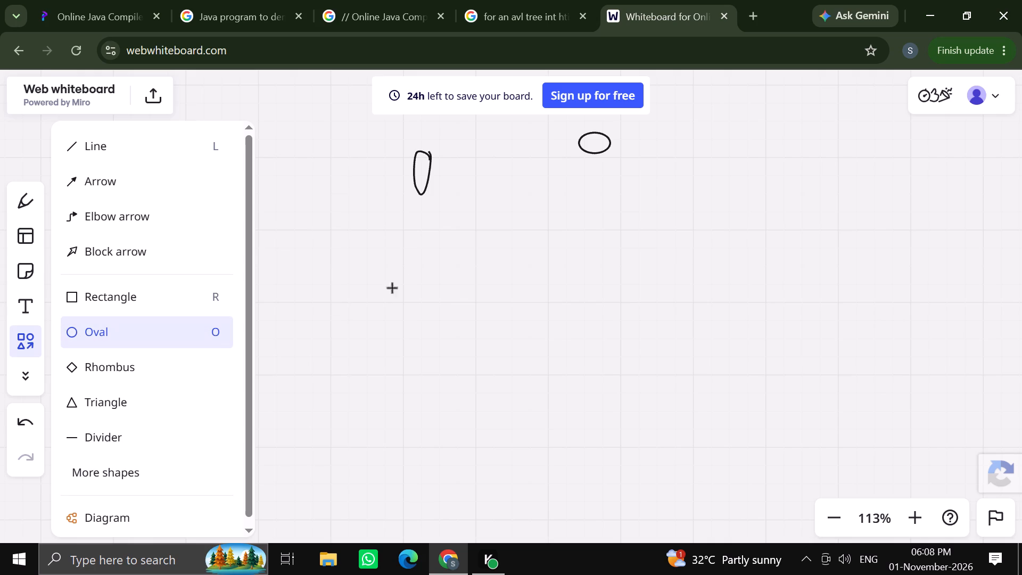
drag(484, 195, 537, 236)
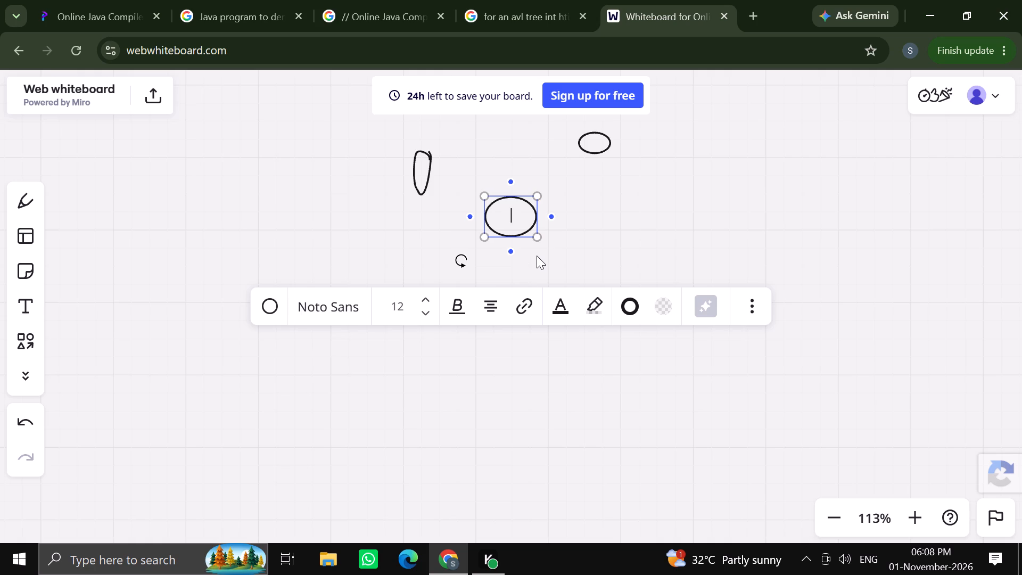
click(273, 306)
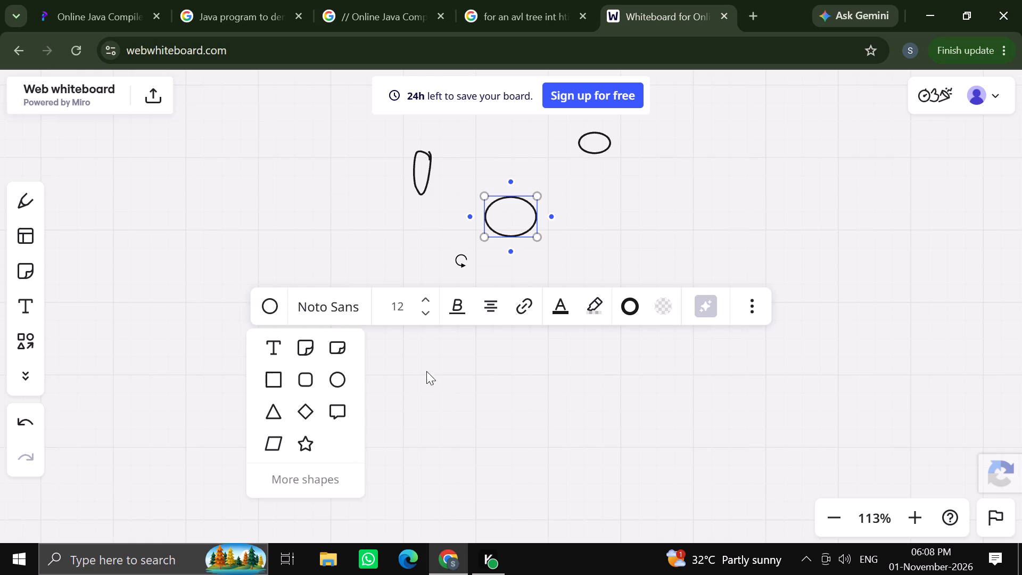
click(621, 453)
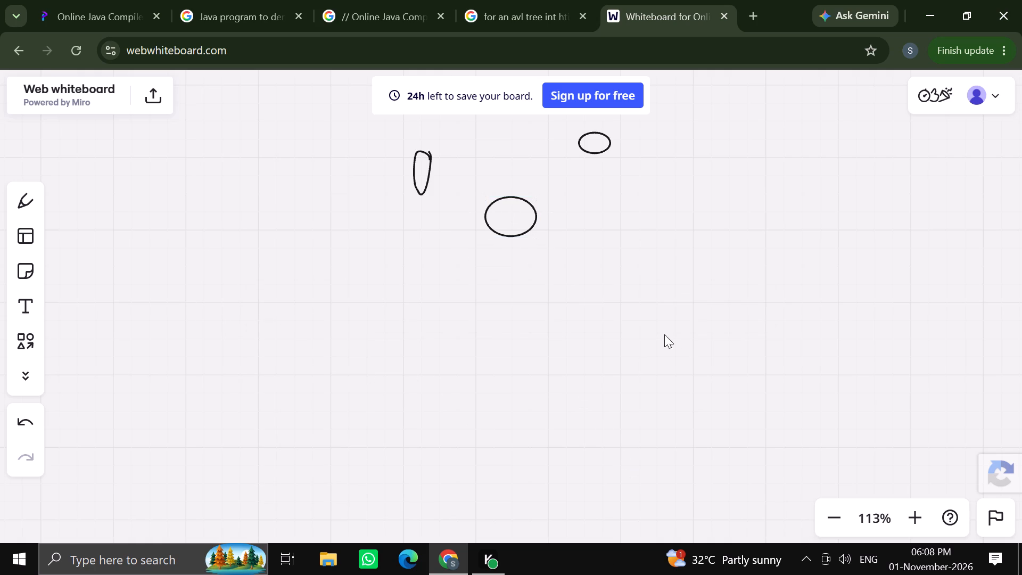
Draw a circle shape below and to the left of the larger oval as the third tree node.
drag(432, 262, 493, 323)
click(31, 345)
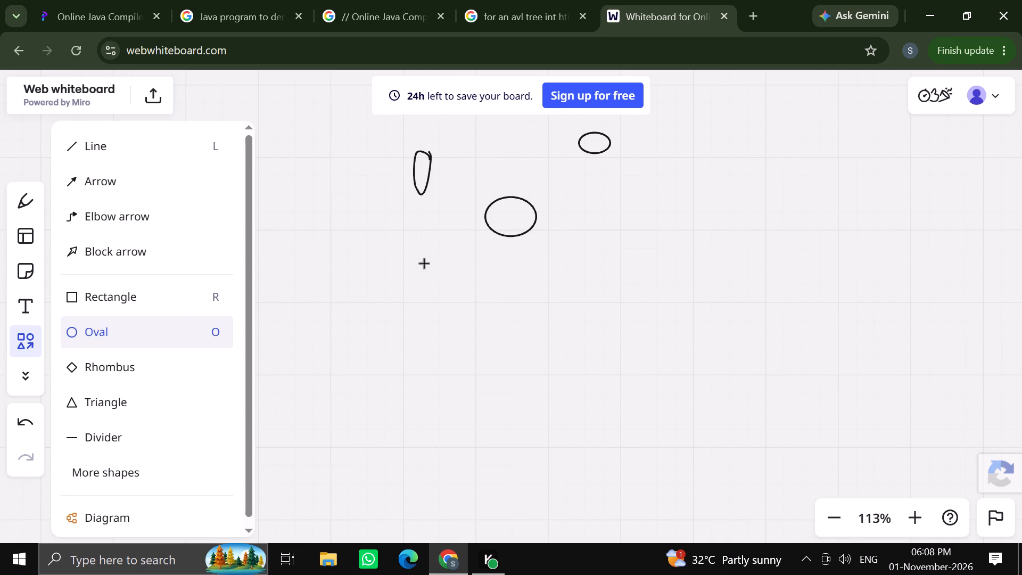
drag(426, 265, 467, 304)
click(484, 328)
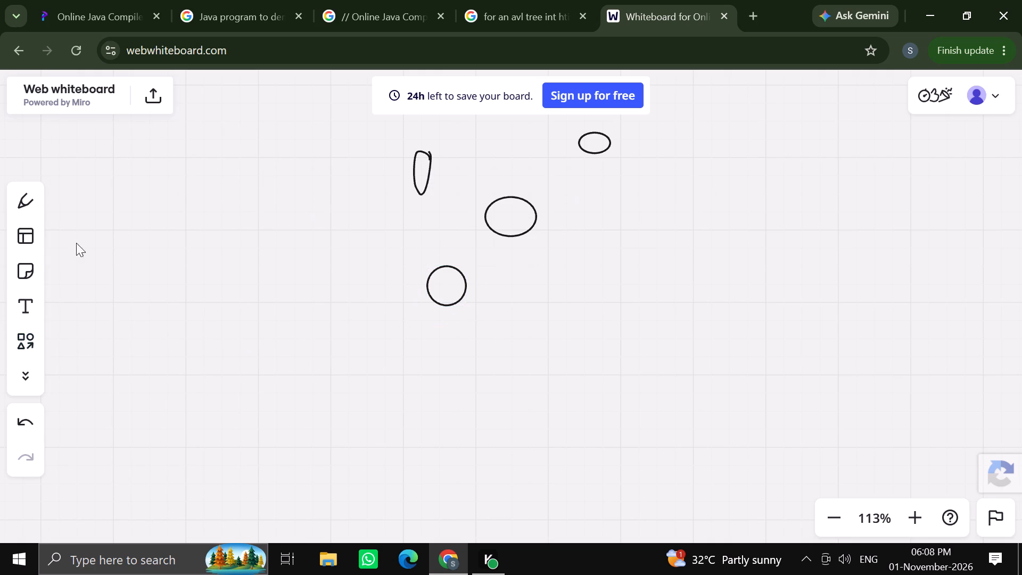
Connect the root oval to the larger oval and that oval to the lowest circle with freehand Pen lines.
click(31, 201)
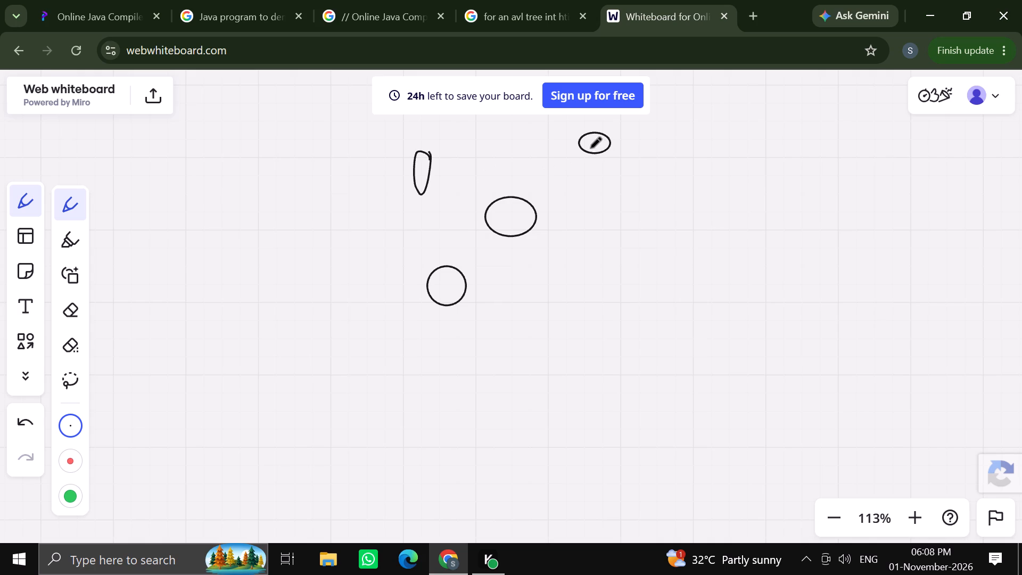
drag(585, 150, 543, 188)
drag(543, 188, 529, 203)
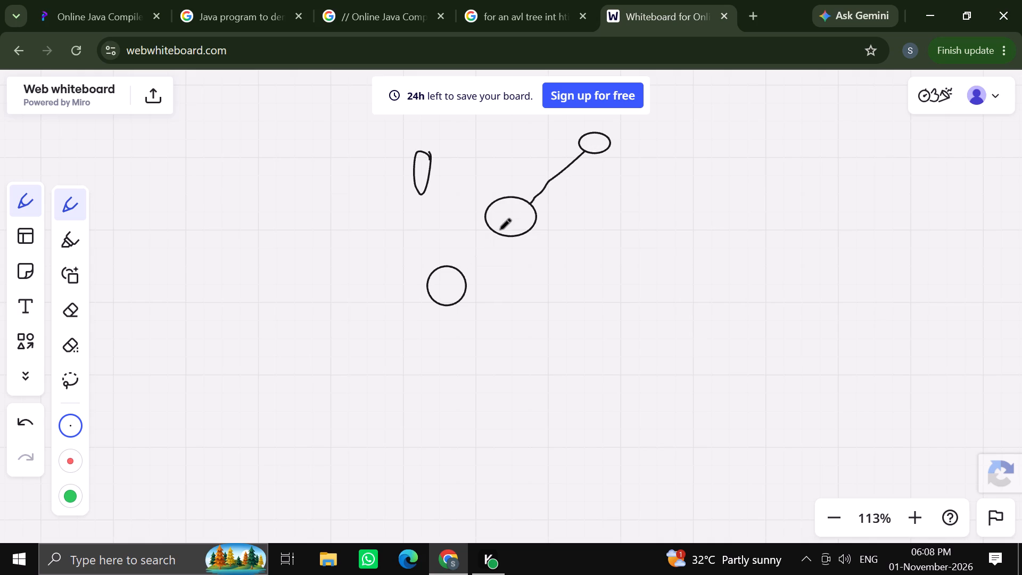
drag(495, 238, 460, 273)
drag(460, 273, 459, 273)
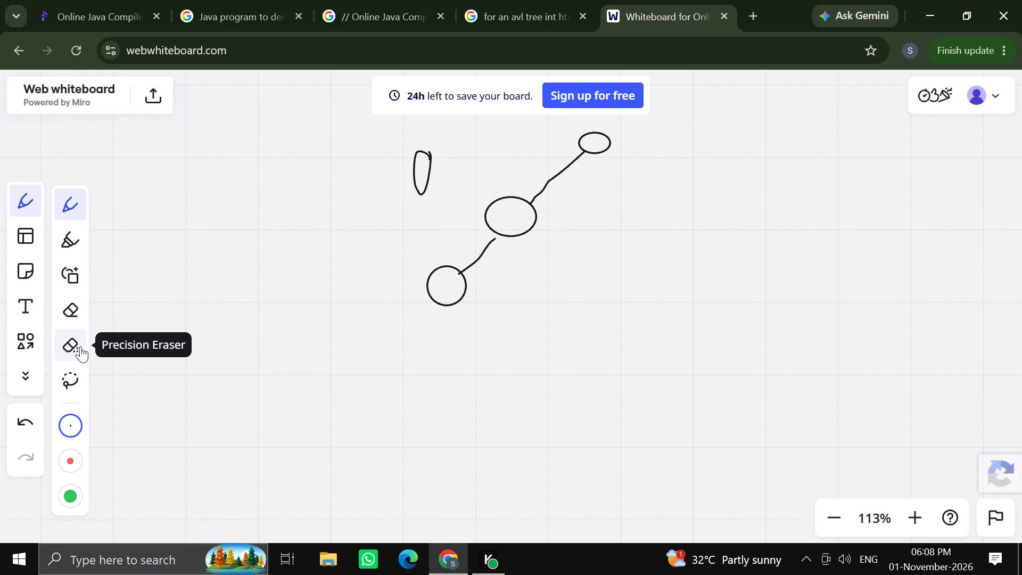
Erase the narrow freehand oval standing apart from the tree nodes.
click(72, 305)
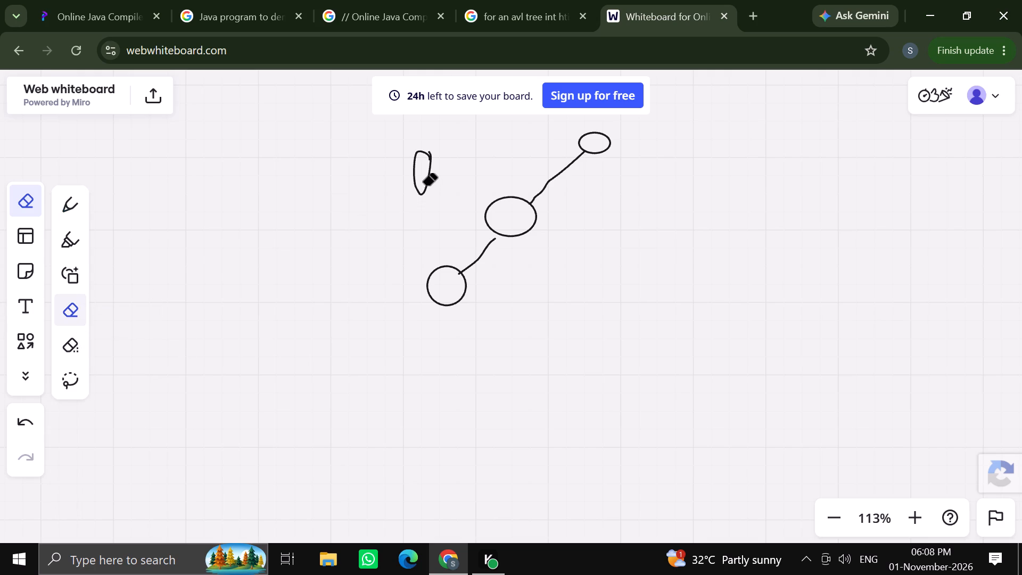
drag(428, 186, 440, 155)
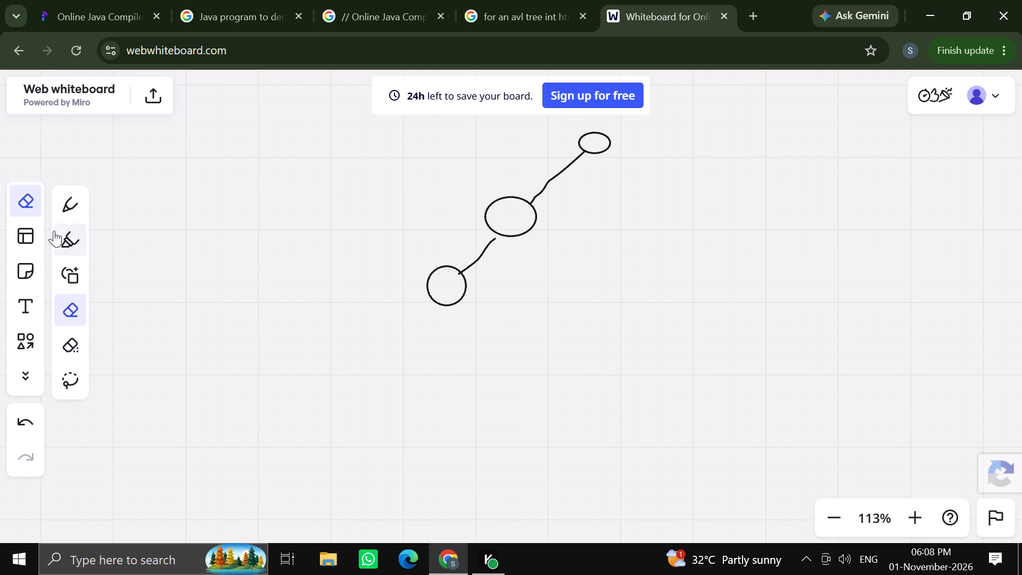
Handwrite the label R with the Pen tool just right of the root oval and mark a dot inside that oval.
click(63, 208)
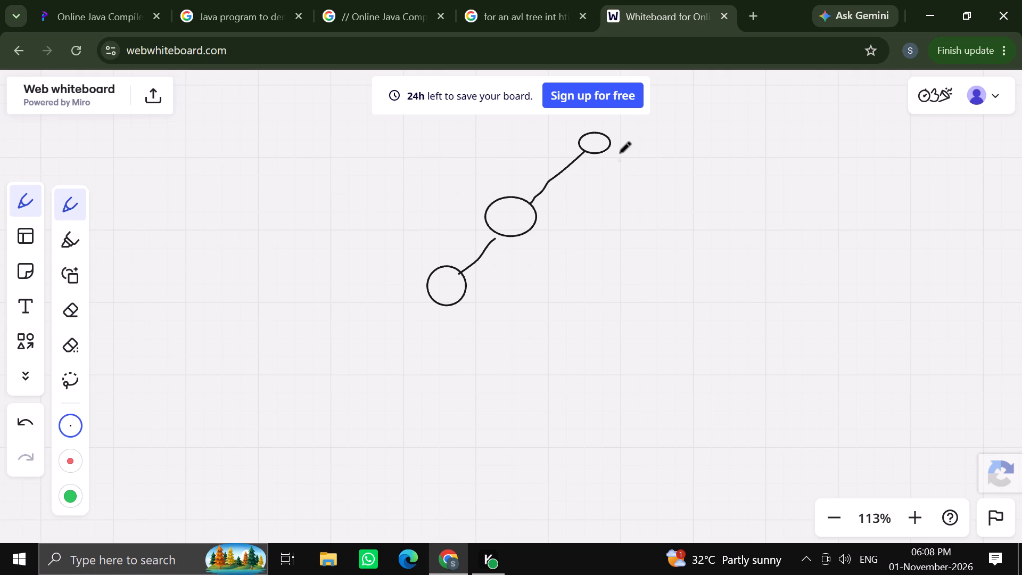
drag(621, 129, 627, 149)
drag(622, 134, 631, 135)
drag(631, 135, 649, 162)
click(605, 141)
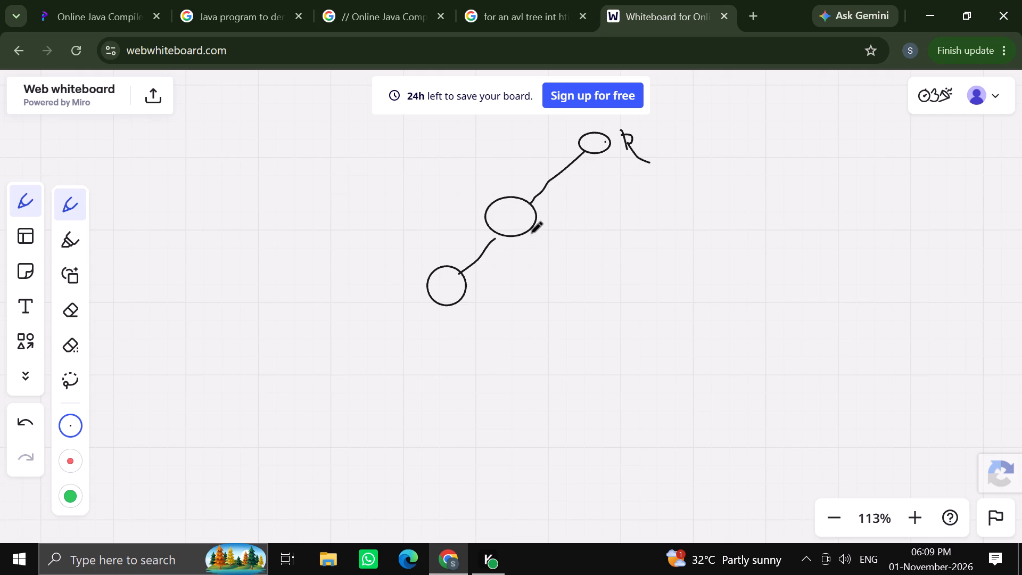
Draw a short freehand branch line down and to the right from the lower right edge of the middle oval.
drag(531, 233, 549, 255)
Draw a freehand closed node with the Pen tool at the end of the middle oval's lower right branch.
drag(578, 261, 556, 290)
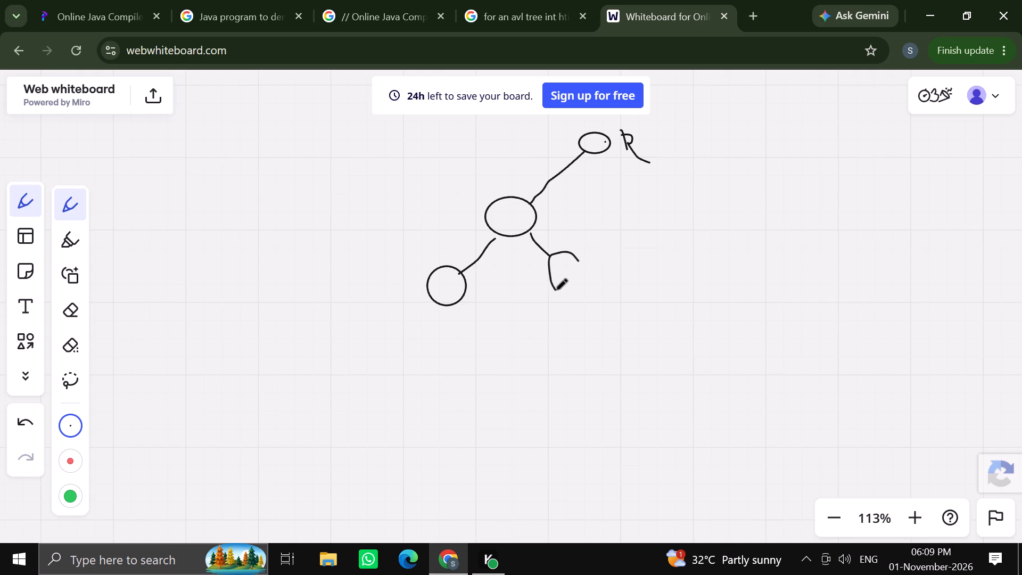
drag(556, 290, 577, 257)
drag(577, 257, 565, 256)
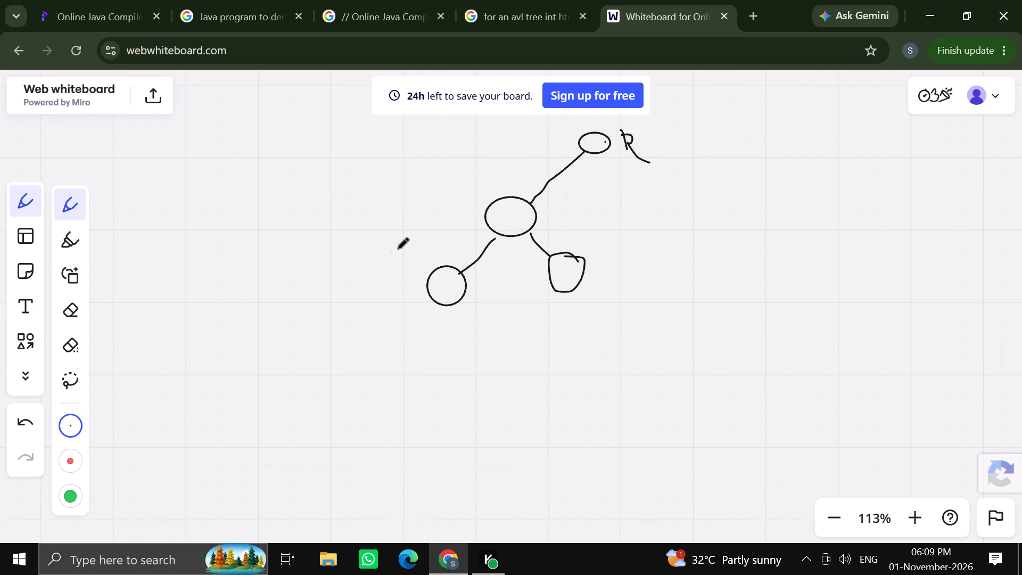
Mark one dot inside the root oval and another just below it with the Pen tool.
click(586, 144)
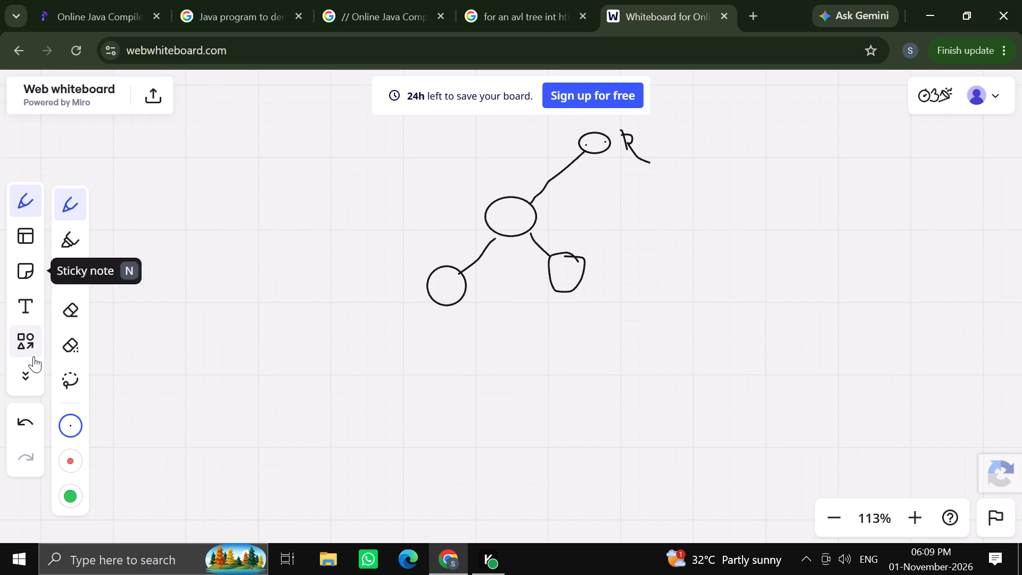
click(30, 371)
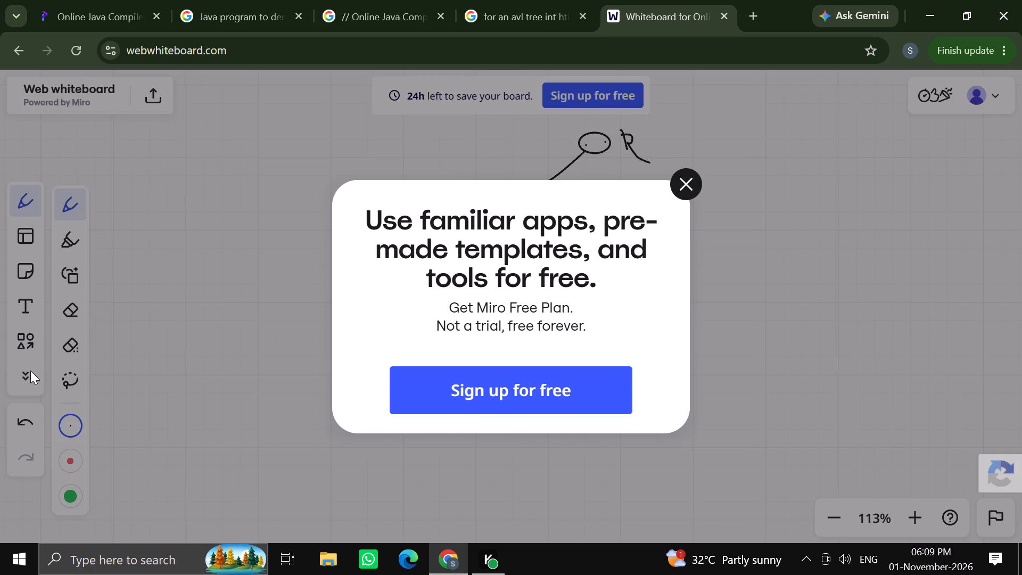
click(674, 186)
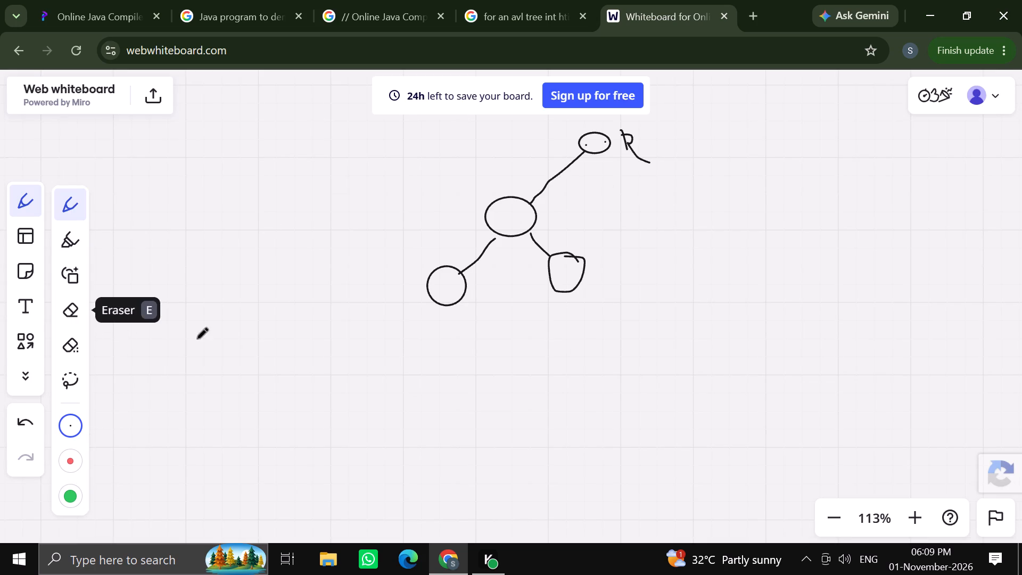
click(582, 158)
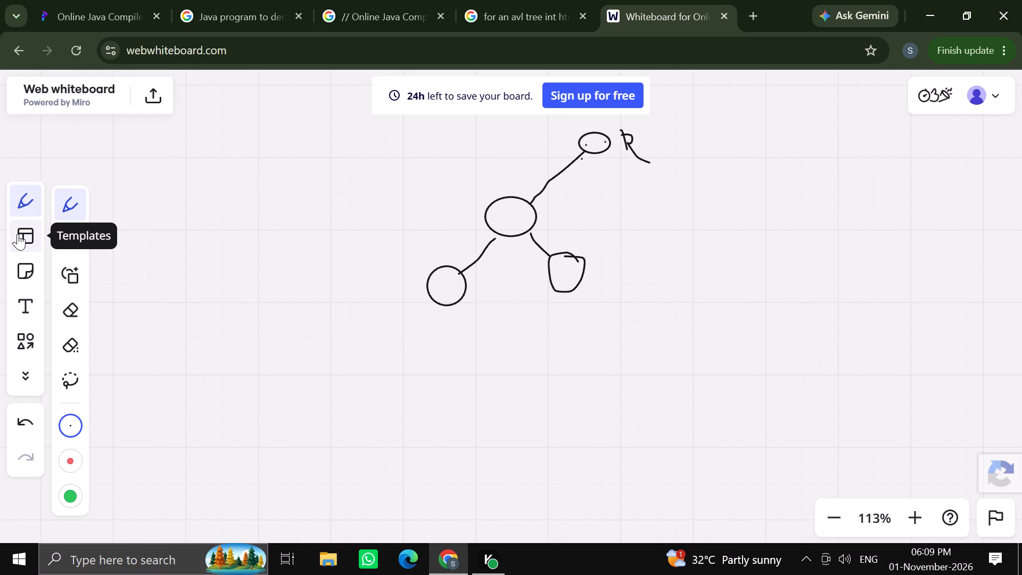
Place the text 100 inside the root oval with the Text tool.
click(28, 293)
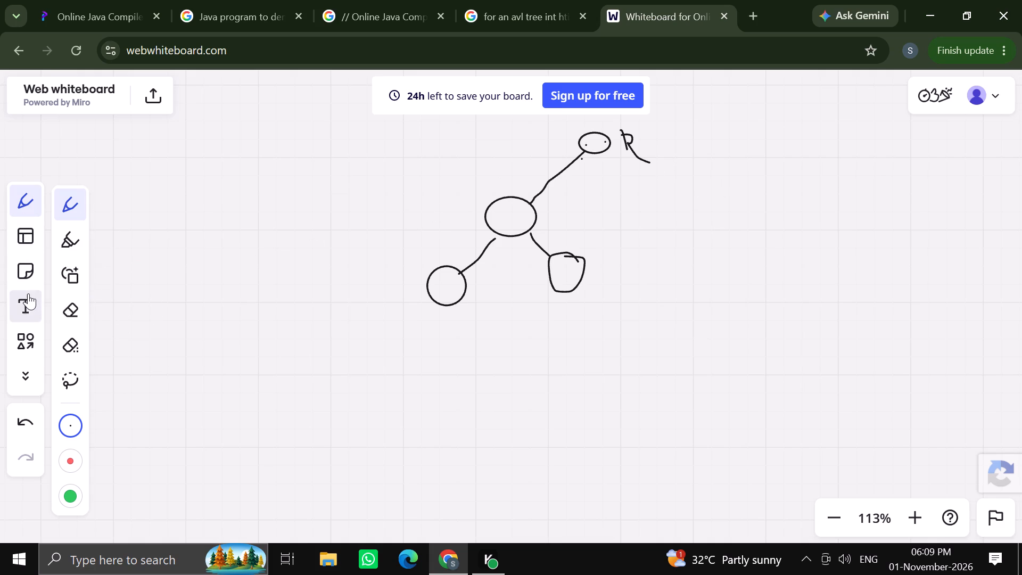
click(595, 138)
click(597, 141)
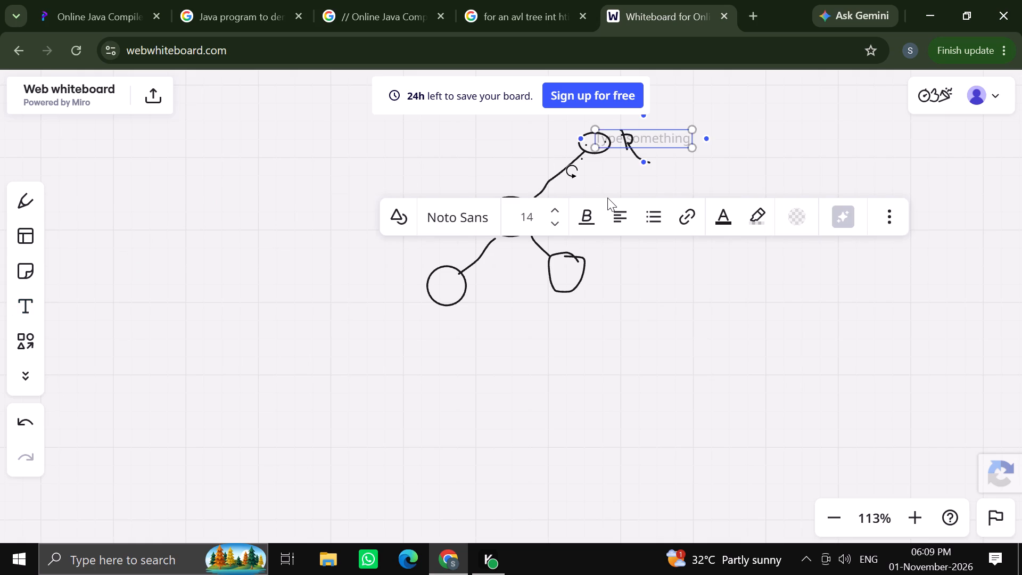
key(r)
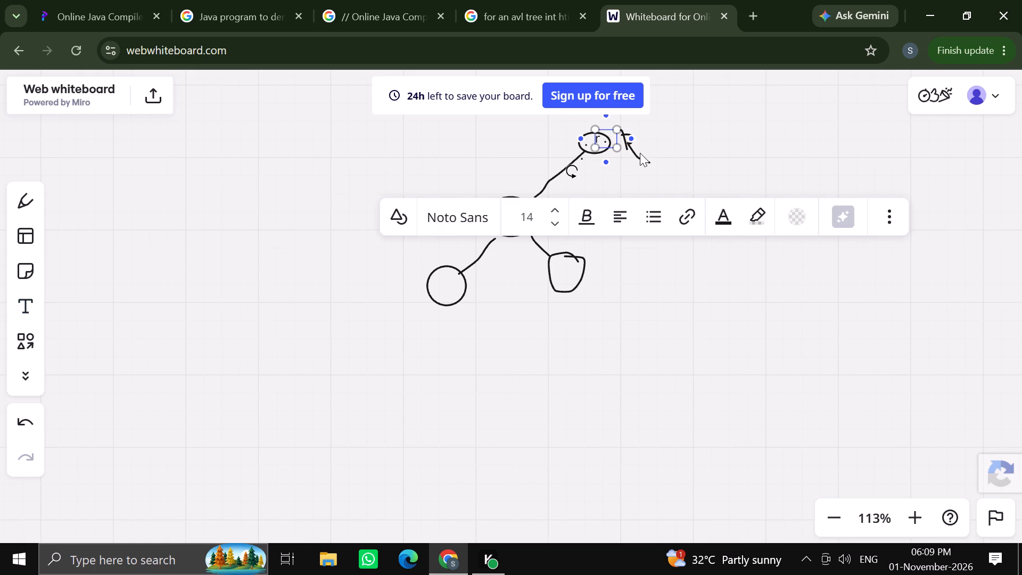
key(BackSpace)
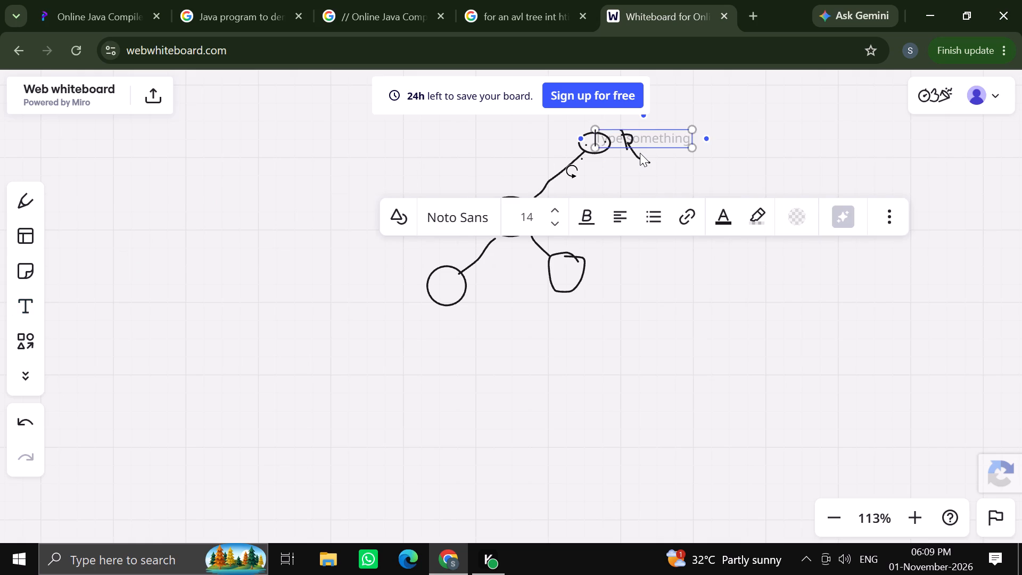
text(100)
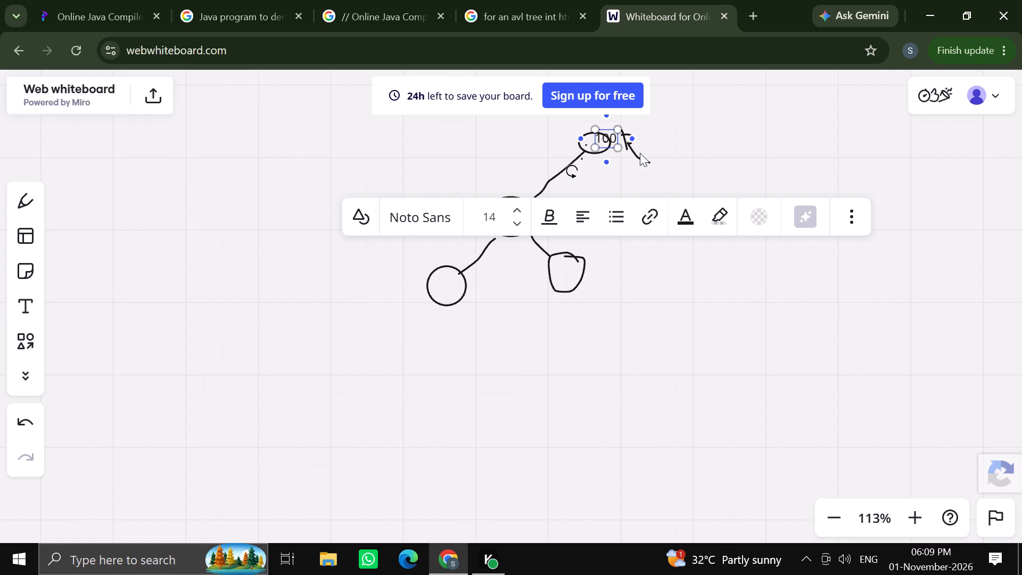
key(Return)
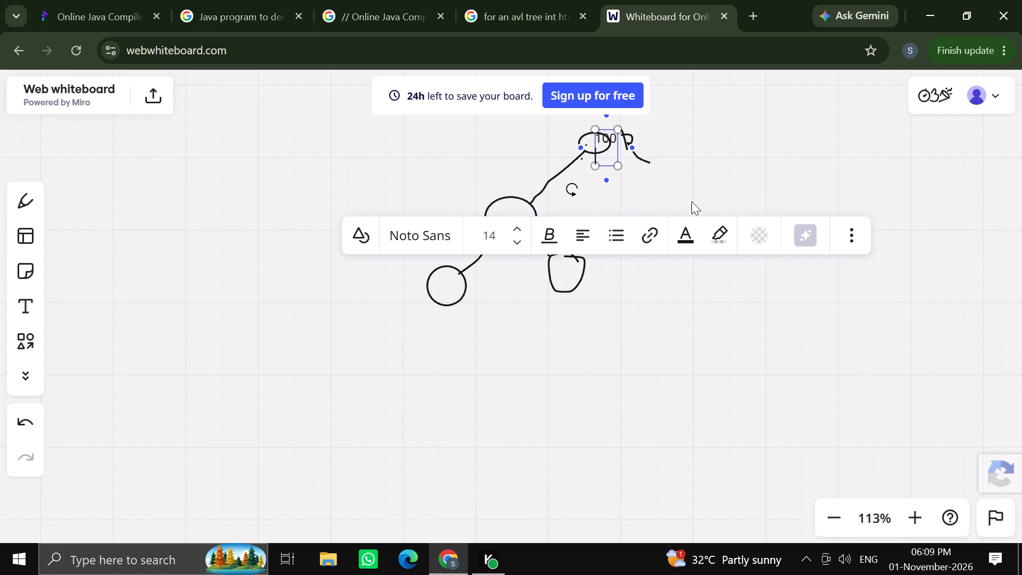
click(691, 197)
click(609, 136)
click(609, 136)
Label the middle oval below the root with 50.
click(511, 201)
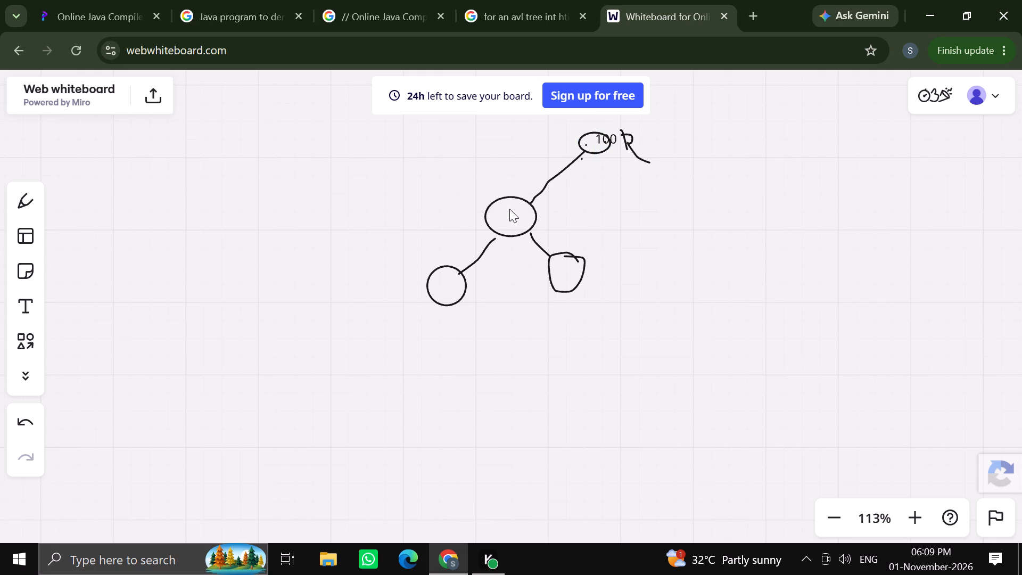
click(509, 209)
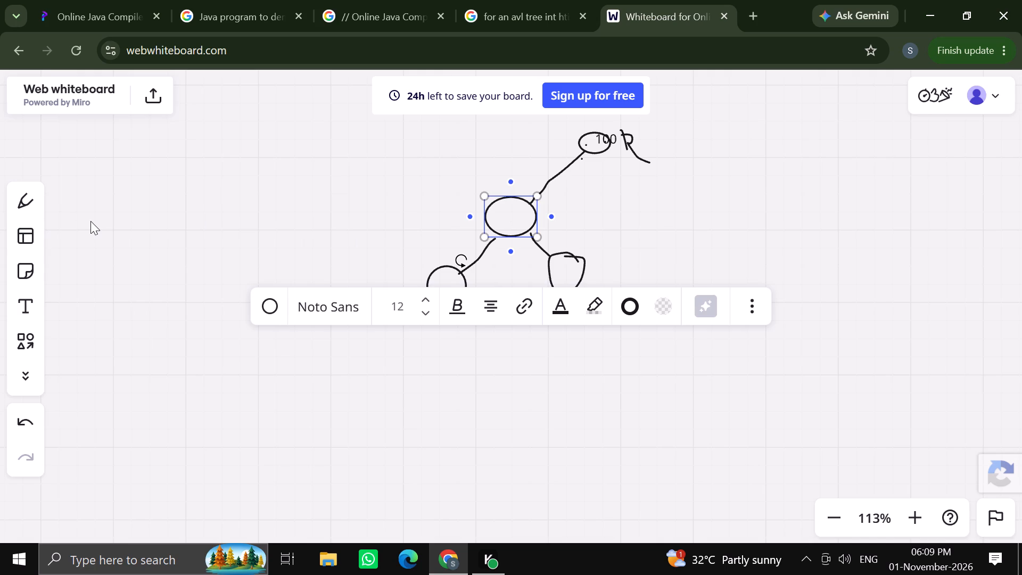
key(5)
key(0)
key(Return)
click(339, 177)
click(375, 258)
Label the lowest circle, the left child of the 50 node, with 20.
click(449, 279)
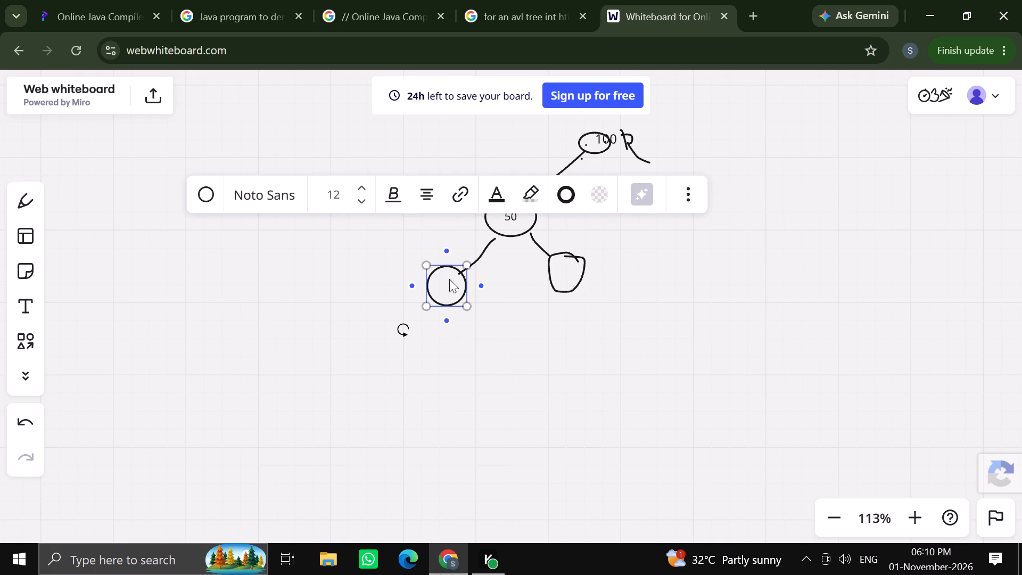
key(2)
key(0)
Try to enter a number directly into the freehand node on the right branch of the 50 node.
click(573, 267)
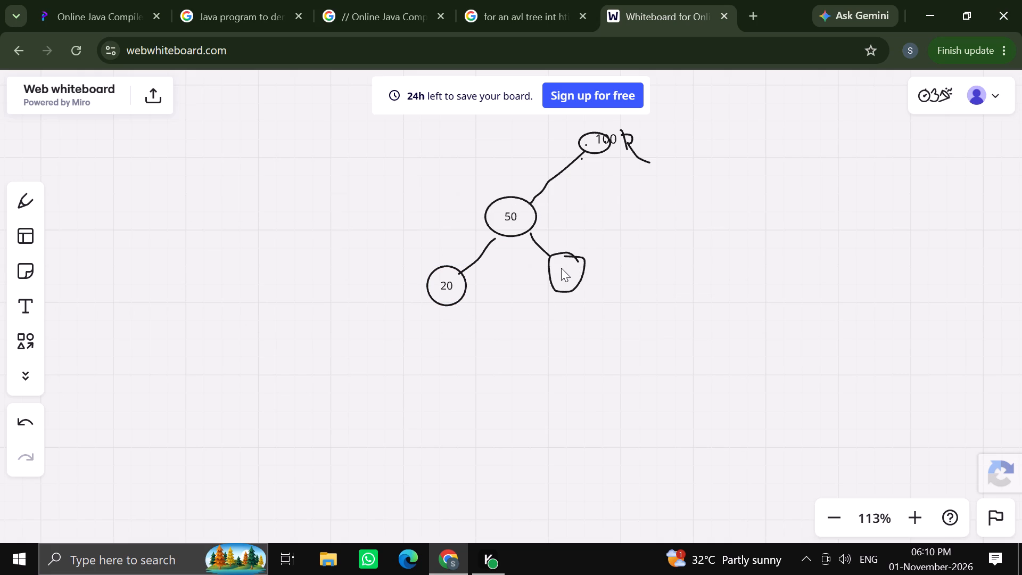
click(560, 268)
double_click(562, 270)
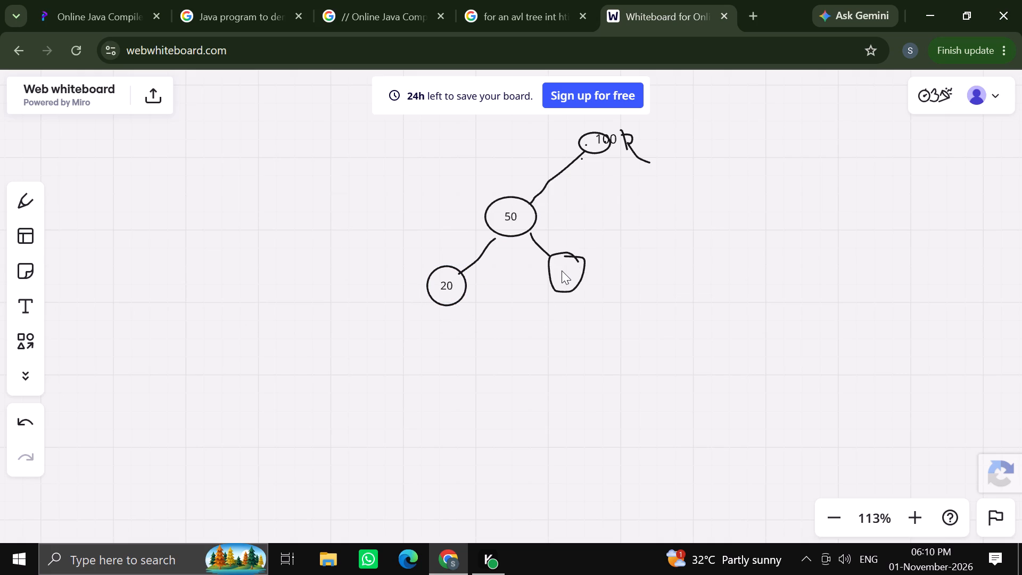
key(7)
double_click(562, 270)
Place the text 75 inside the freehand right child of the 50 node with the Text tool.
click(27, 286)
click(27, 296)
double_click(568, 271)
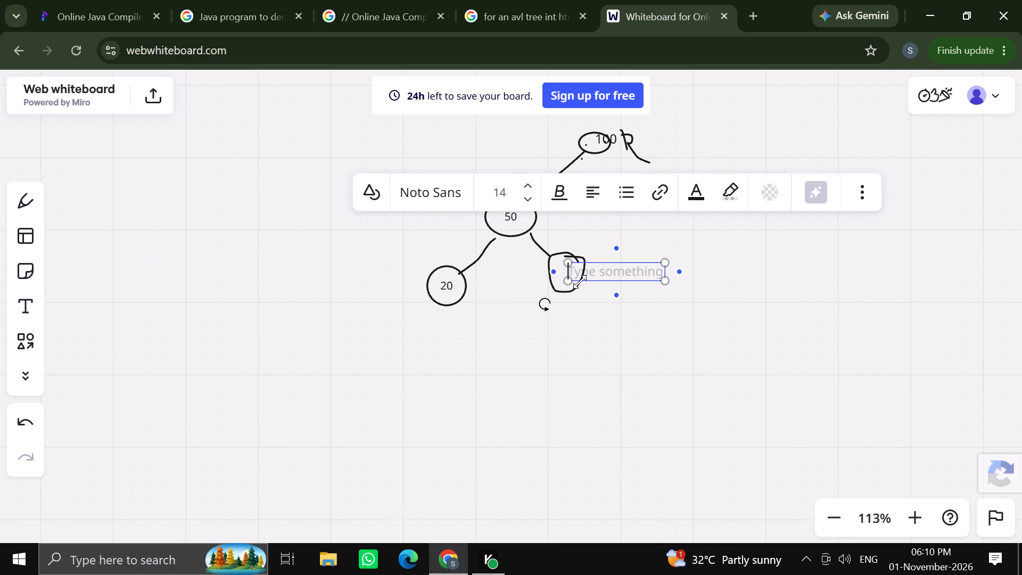
text(75)
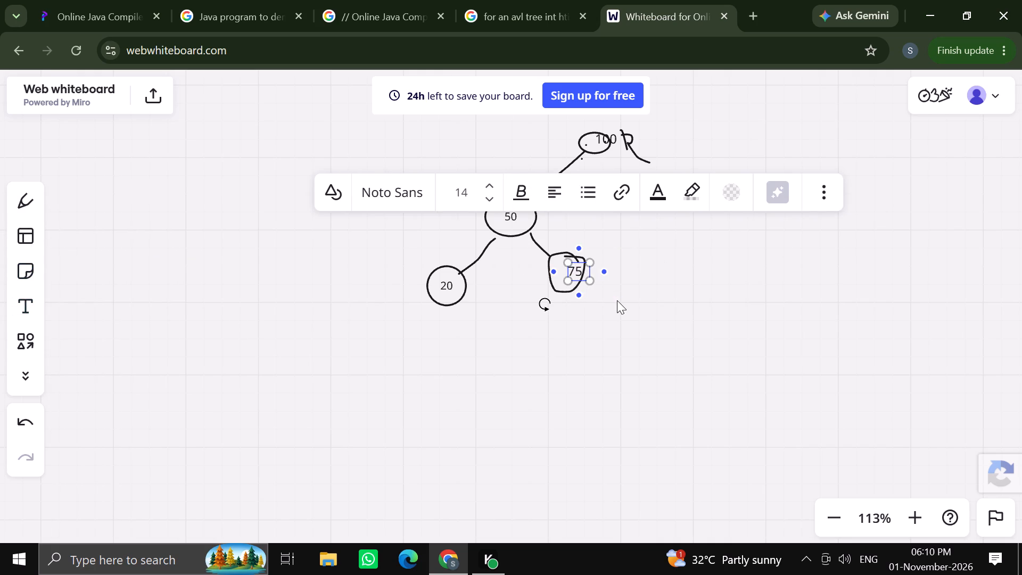
click(617, 300)
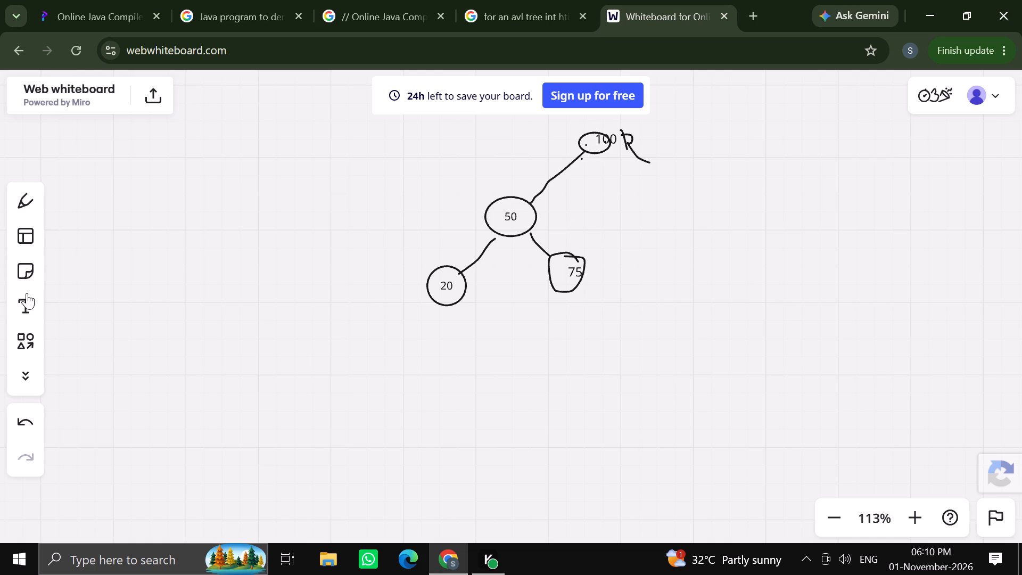
Draw a small oval in the empty area to the right of the tree and label it 50.
click(30, 347)
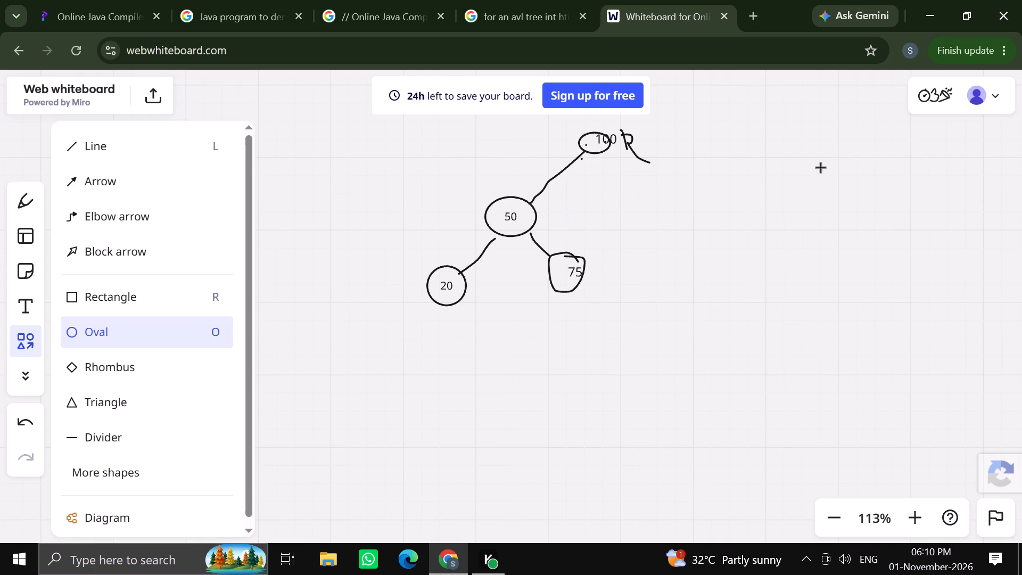
drag(825, 160, 859, 196)
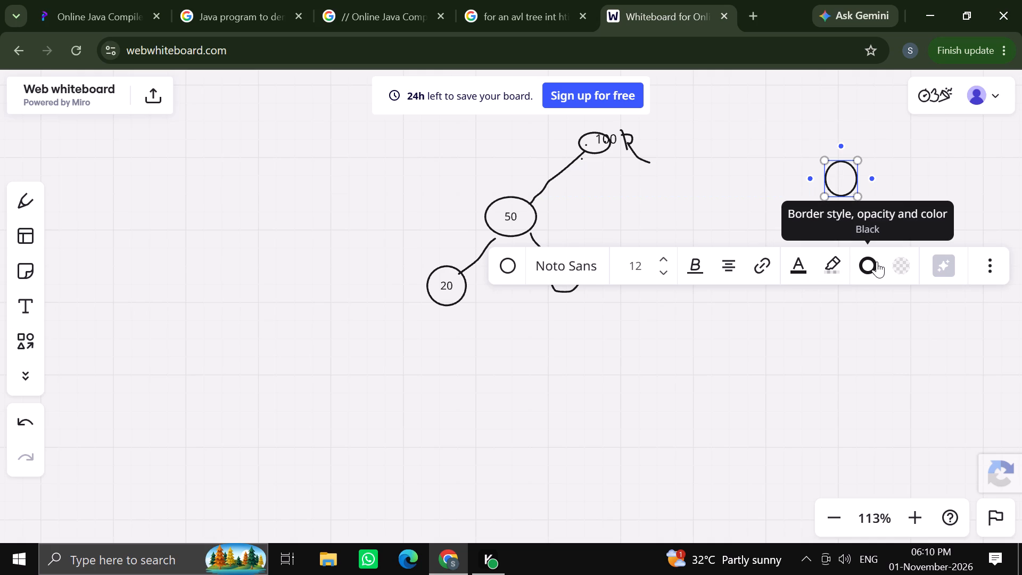
key(5)
key(0)
key(Return)
key(BackSpace)
click(705, 172)
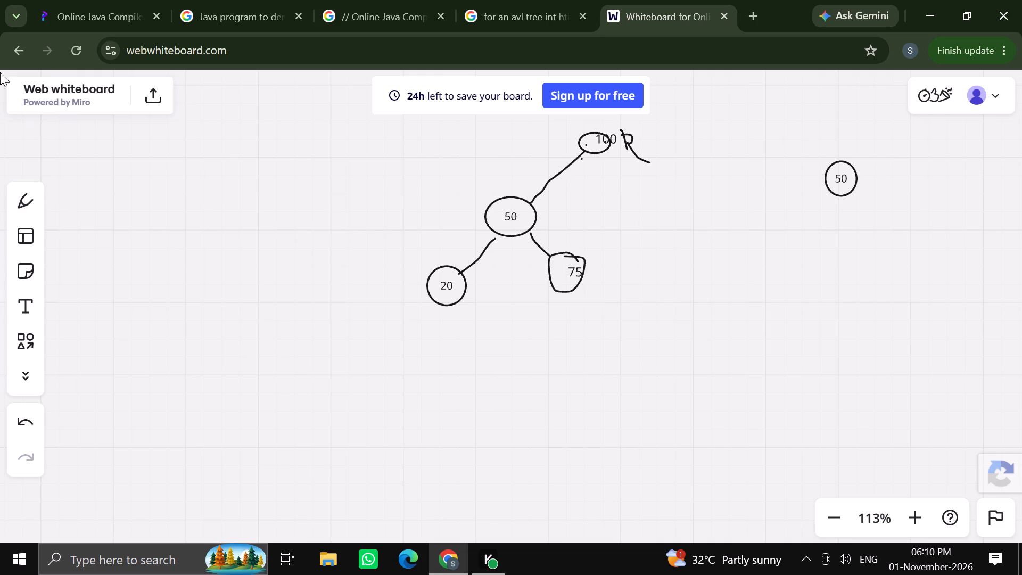
Draw an oval below and to the left of the new separate 50 oval and label it 20.
click(32, 345)
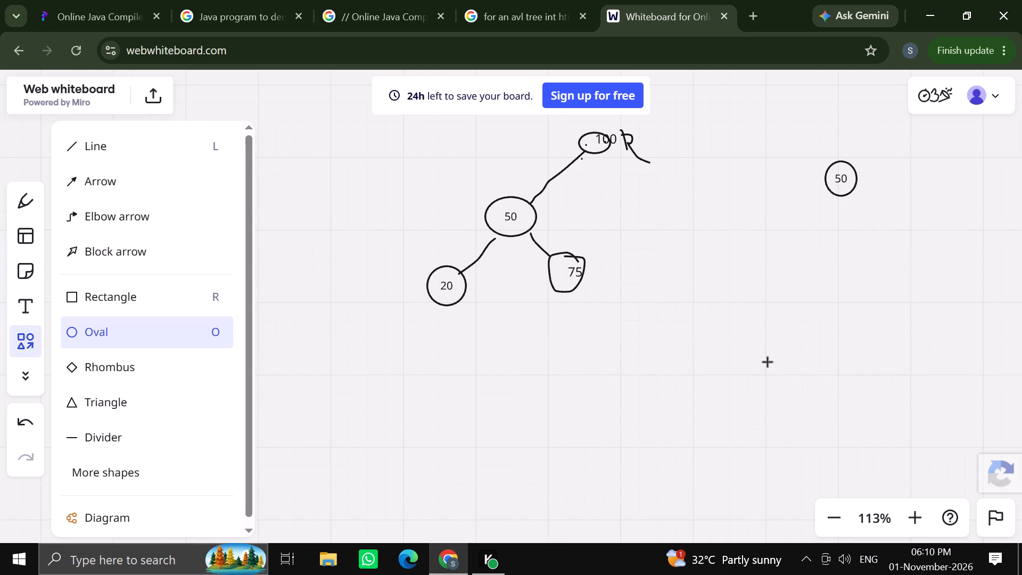
drag(730, 241, 764, 280)
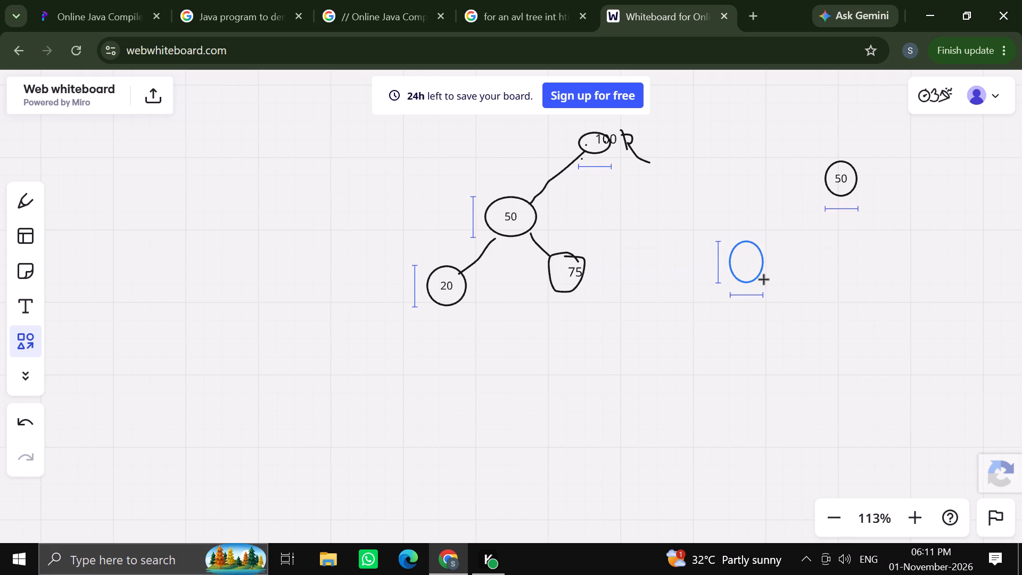
drag(764, 280, 769, 275)
text(20)
key(Return)
click(807, 266)
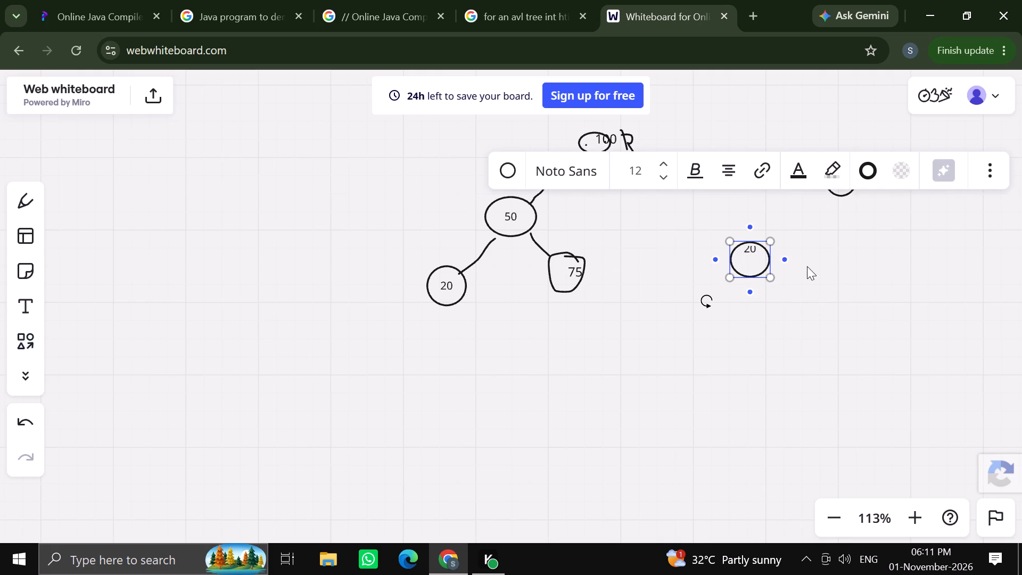
Draw a small oval below and to the right of the separate 50 oval and label it 100.
click(23, 301)
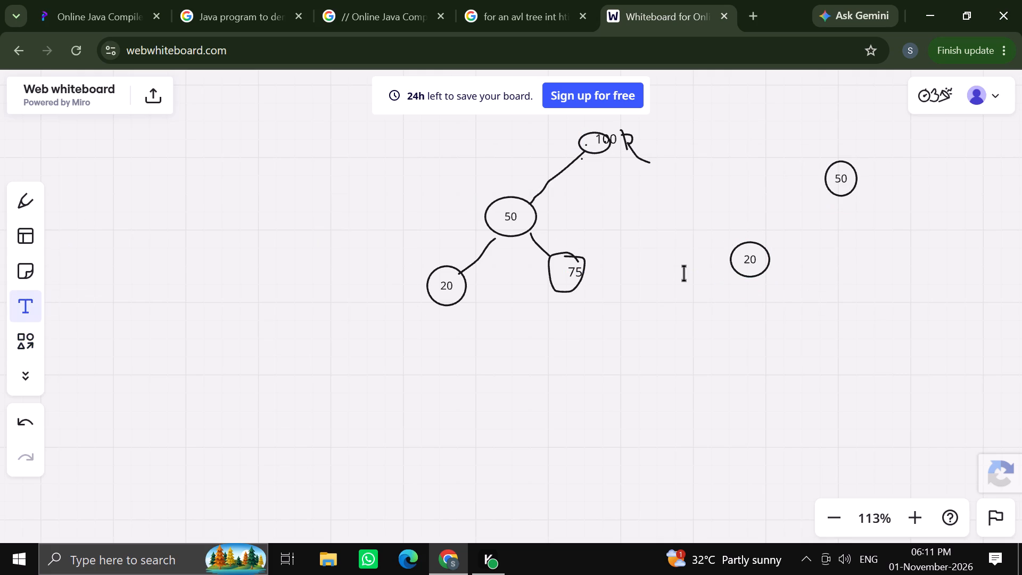
click(29, 332)
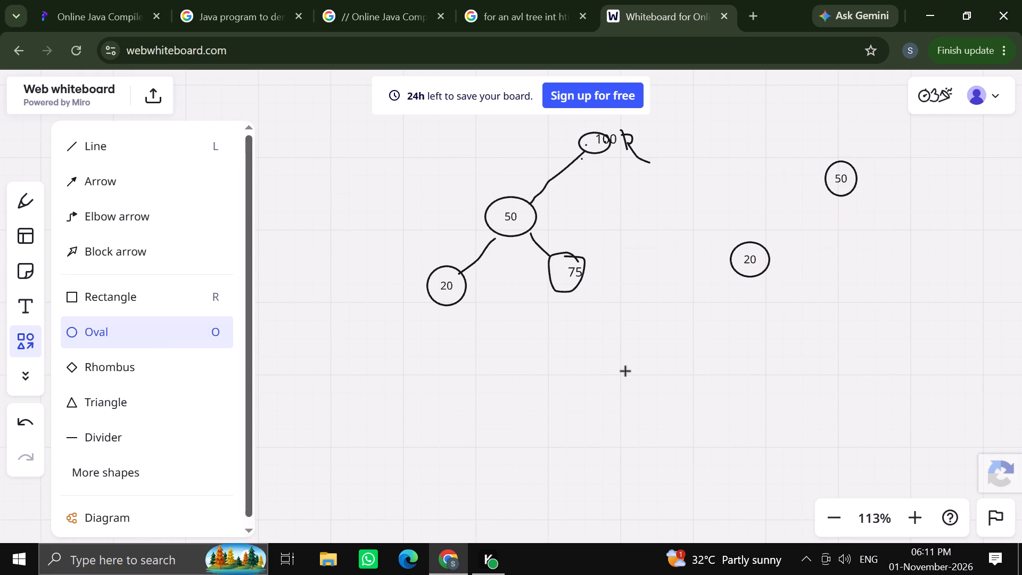
drag(910, 247, 942, 276)
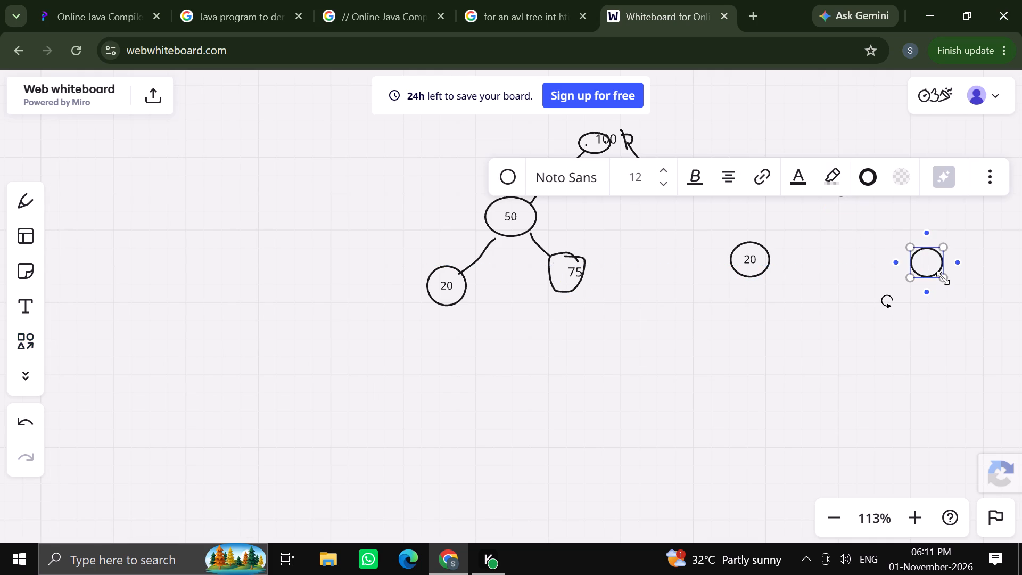
key(1)
text(00)
click(944, 308)
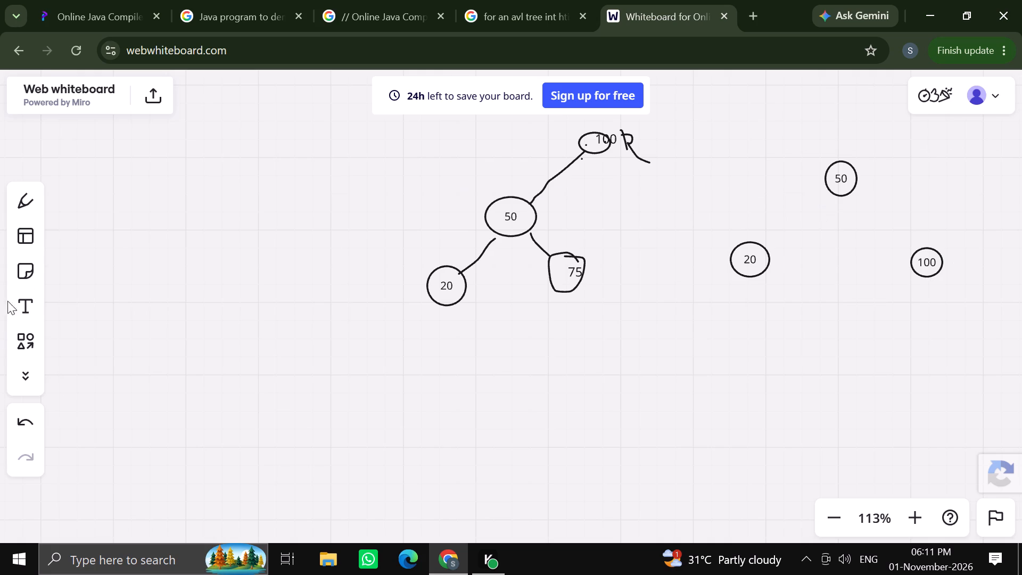
Draw freehand pen branches from the separate 50 oval to its 20 and 100 ovals.
click(27, 211)
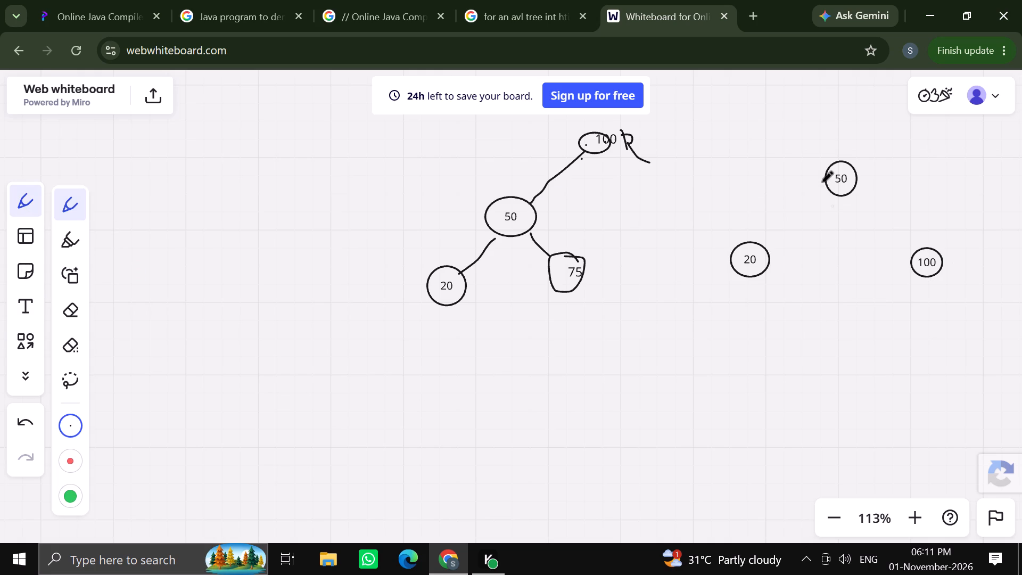
drag(825, 190, 761, 249)
drag(852, 192, 907, 257)
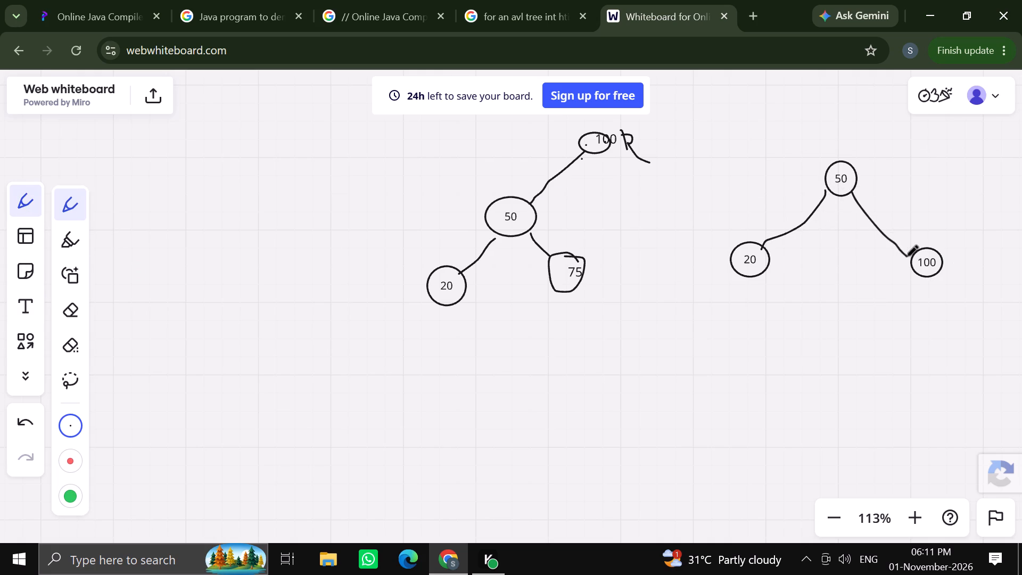
drag(907, 257, 912, 262)
Switch to the Google Java programs answer and copy the whole rightRotate(Node y) method from the AVL tree code.
click(267, 17)
scroll(357, 265, up, 1)
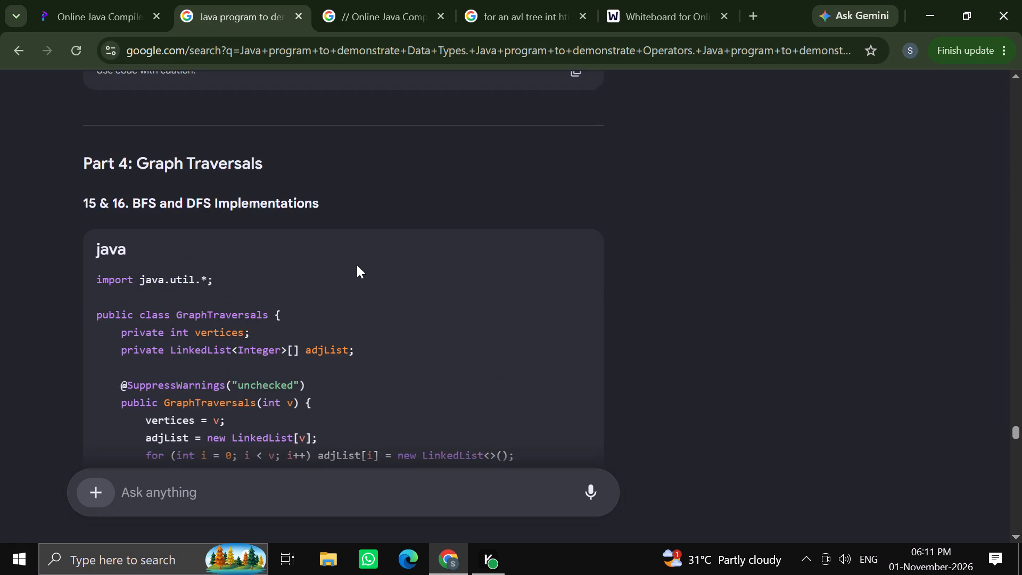
scroll(357, 265, up, 13)
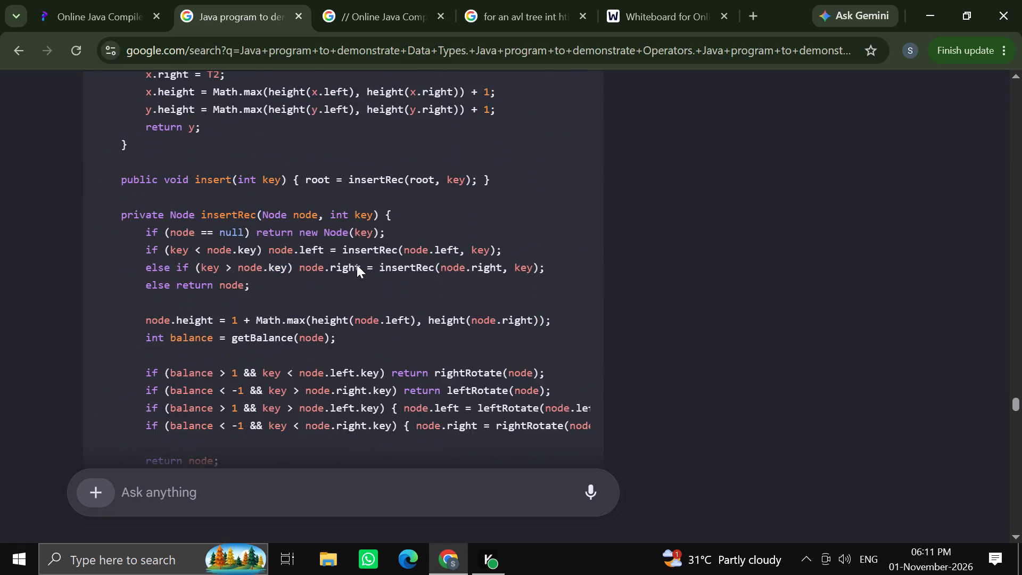
scroll(357, 265, up, 5)
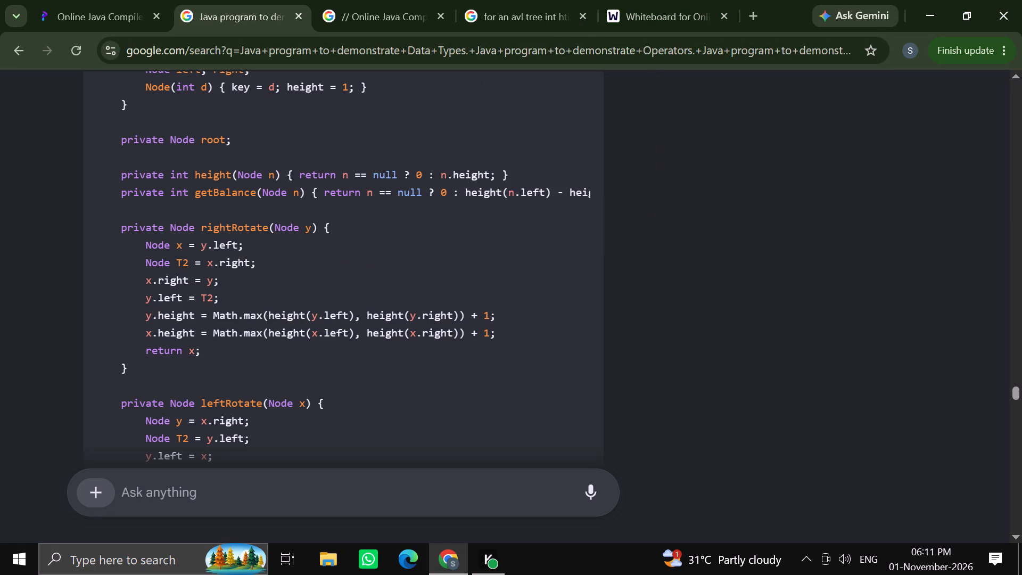
drag(118, 223, 119, 229)
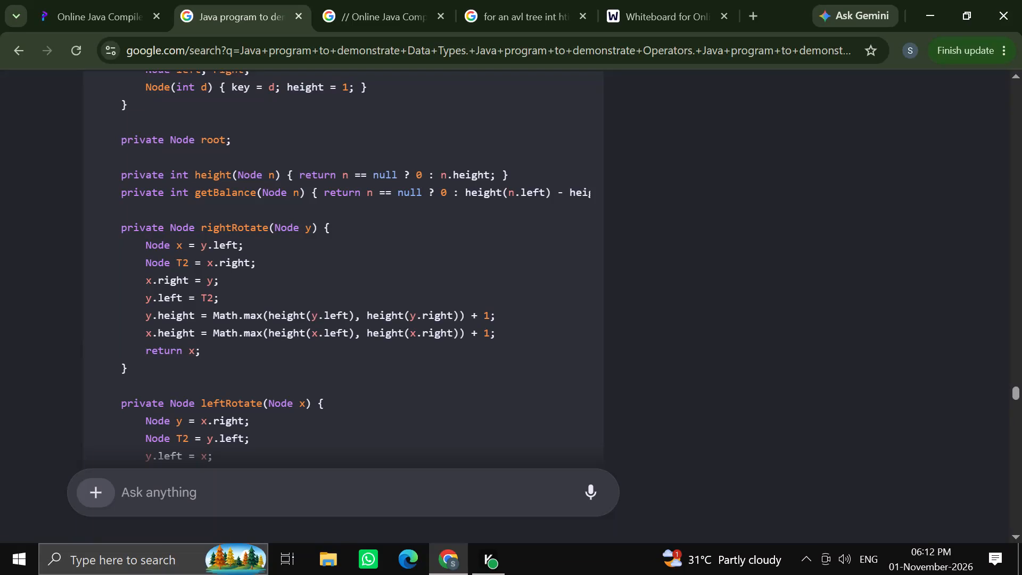
drag(119, 229, 179, 365)
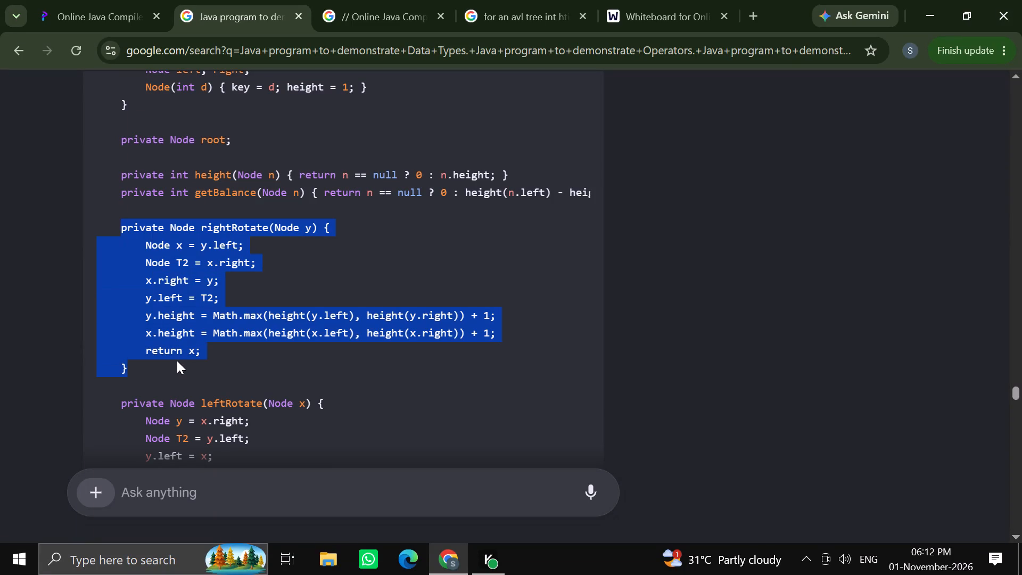
key(ctrl+c)
Return to the whiteboard and paste the copied method into a new text box in the empty area left of the first tree.
click(654, 0)
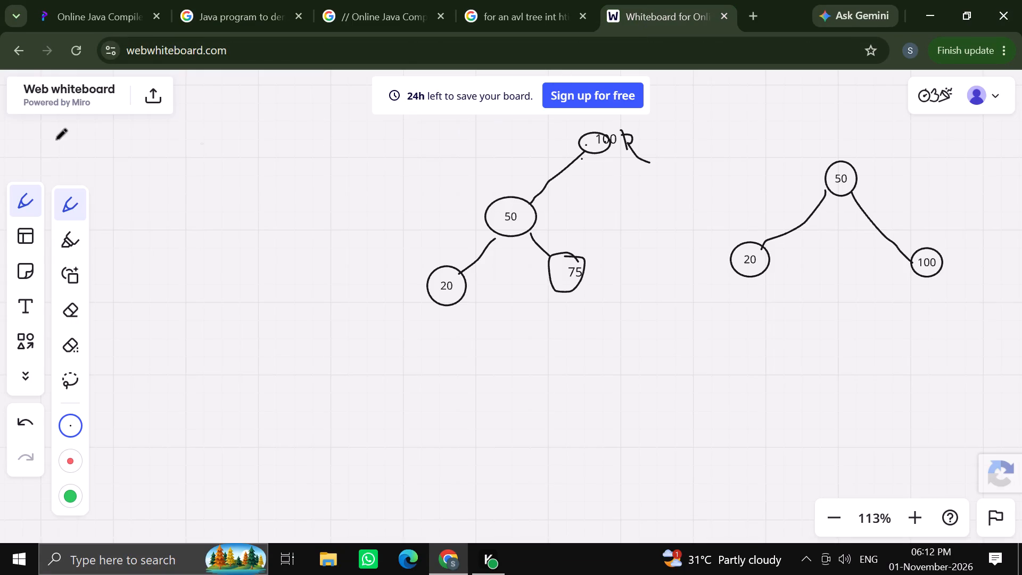
click(21, 303)
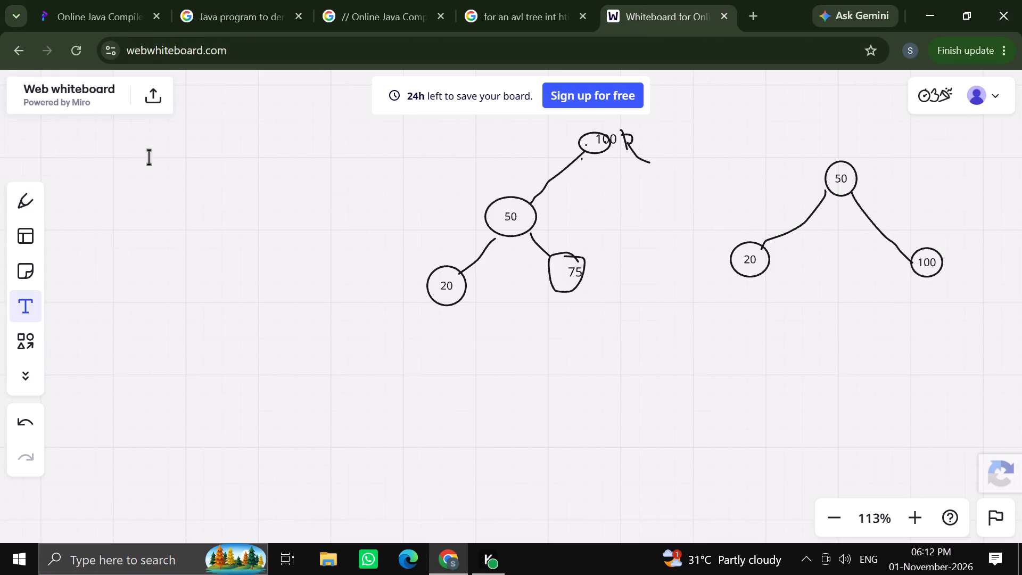
click(127, 163)
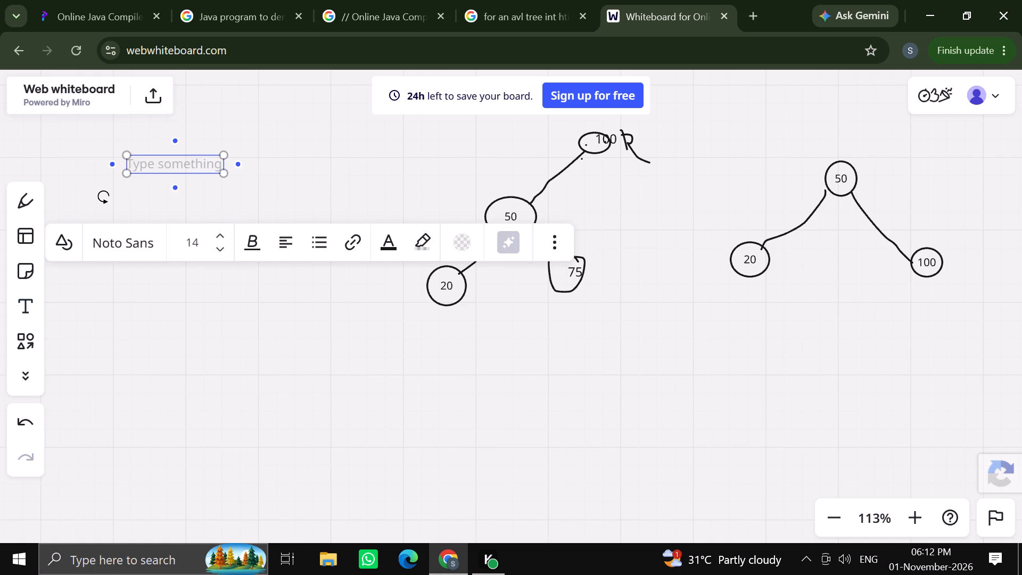
key(ctrl+v)
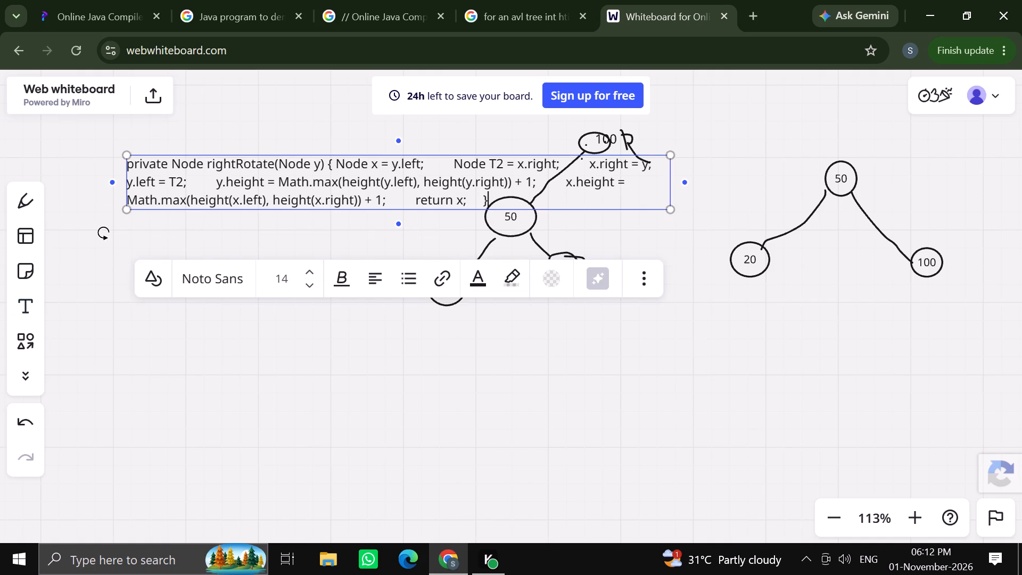
Break the pasted code into separate lines for the method header, opening brace and each statement through y.left = T2;.
click(326, 164)
key(Return)
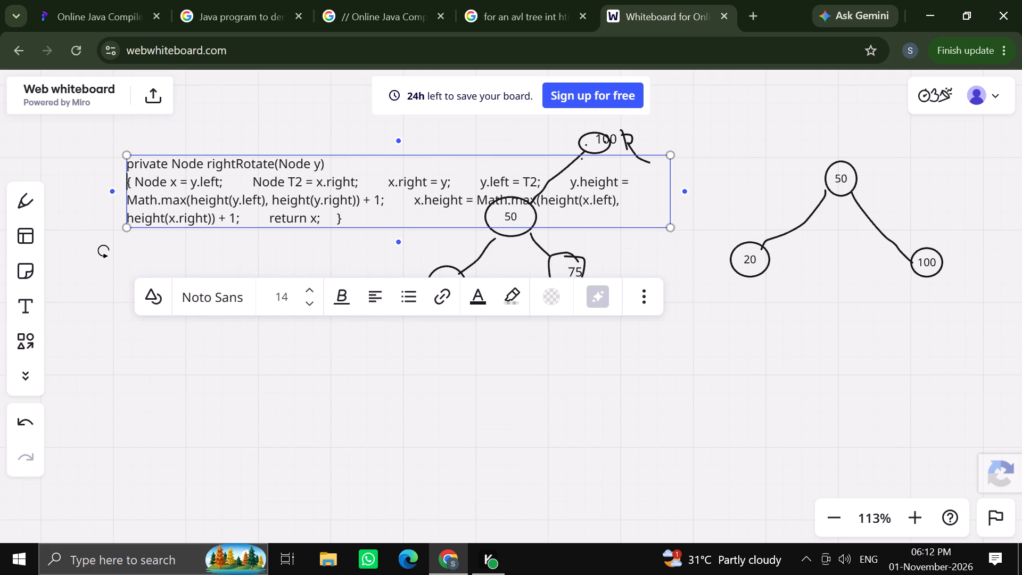
click(134, 181)
key(Return)
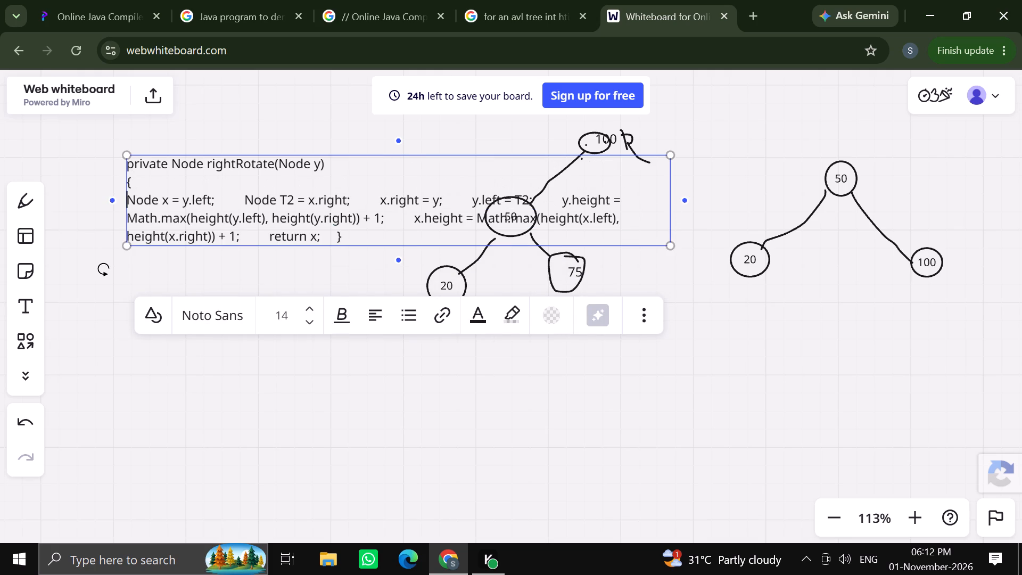
click(220, 201)
key(Return)
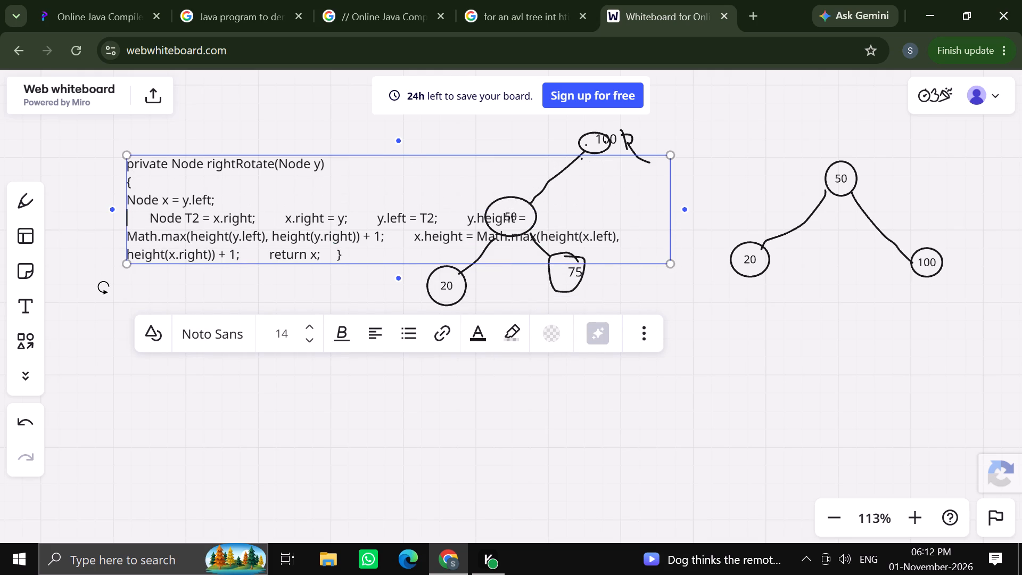
click(256, 215)
key(Return)
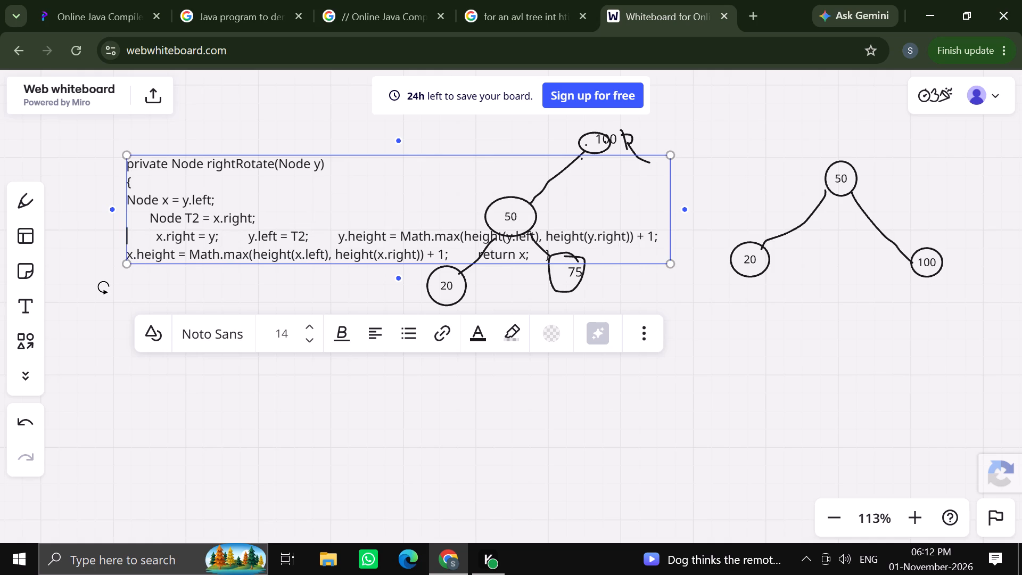
click(223, 240)
key(Return)
click(228, 253)
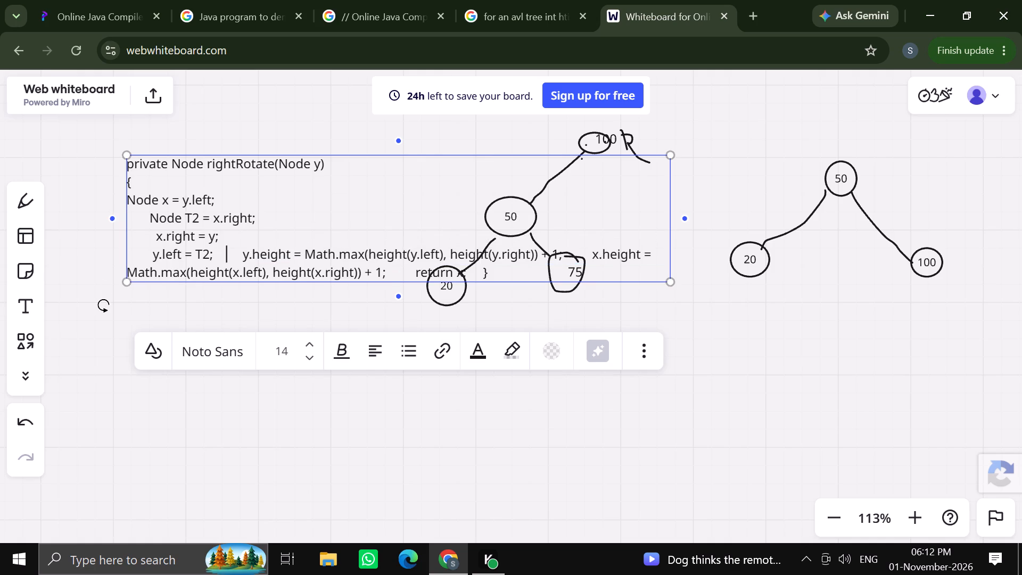
key(Return)
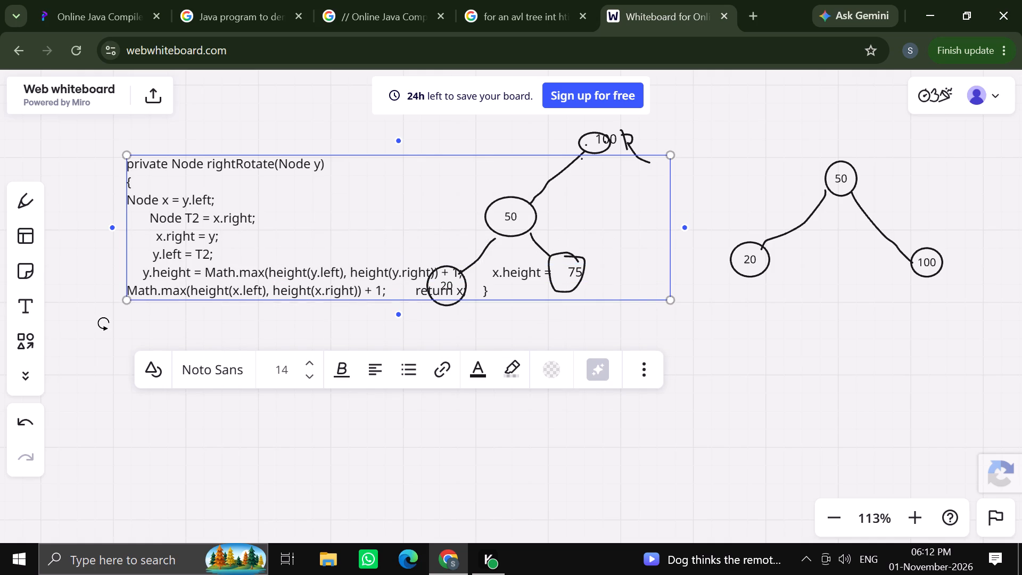
Remove the extra leading spaces before y.height, and put the x.height and return x; statements on their own lines.
key(Delete)
key(Delete)
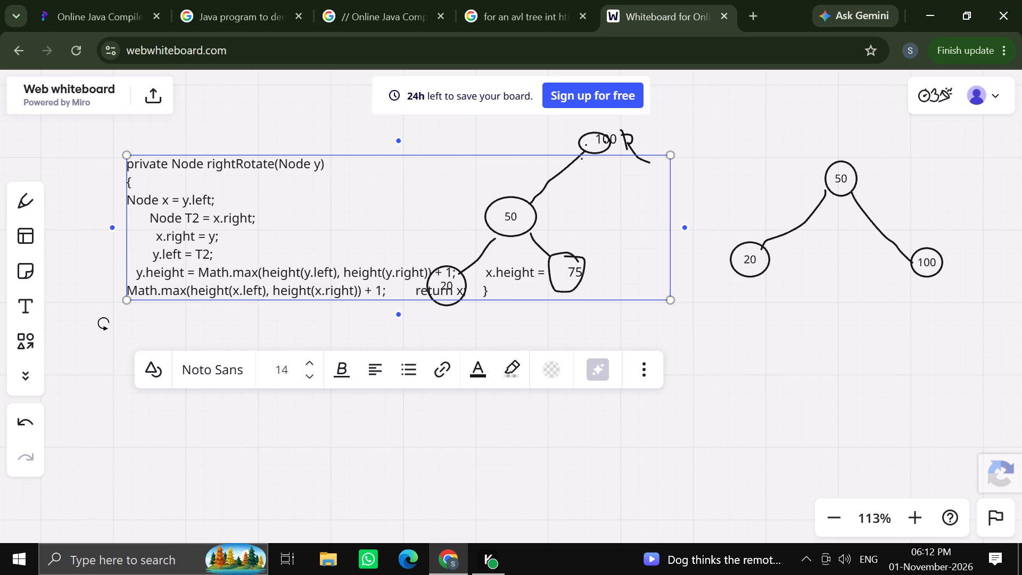
key(Delete)
key(Delete)
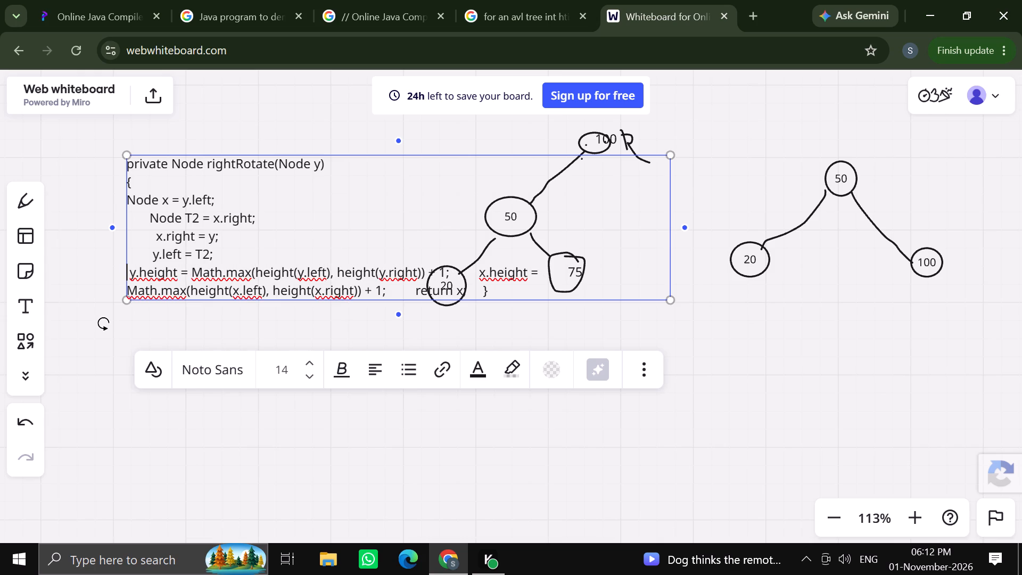
click(451, 272)
key(Return)
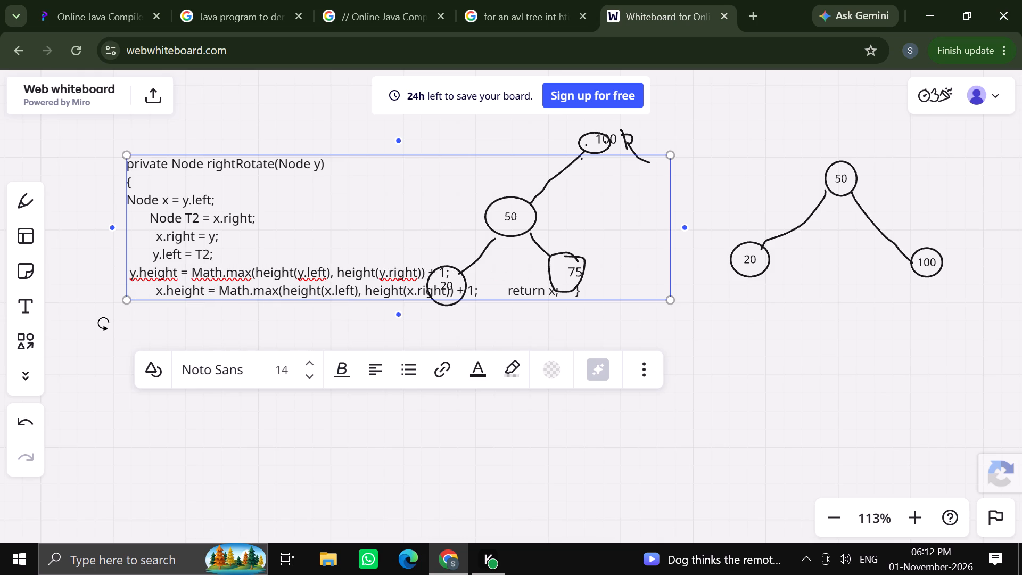
click(481, 291)
key(Return)
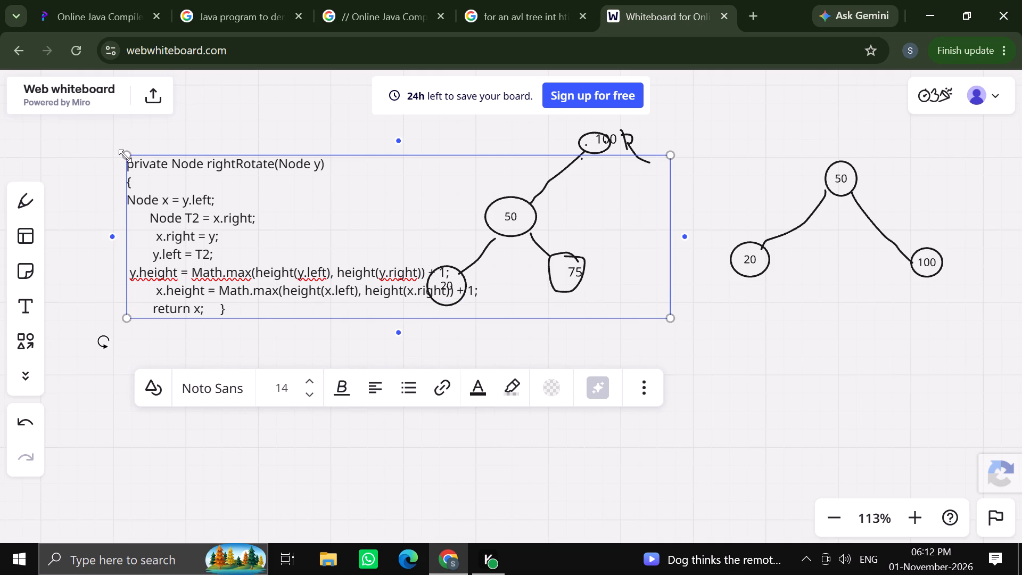
Shrink the code text box to font size 9 so it clears the first tree, and extend its left edge outward.
drag(125, 155, 103, 141)
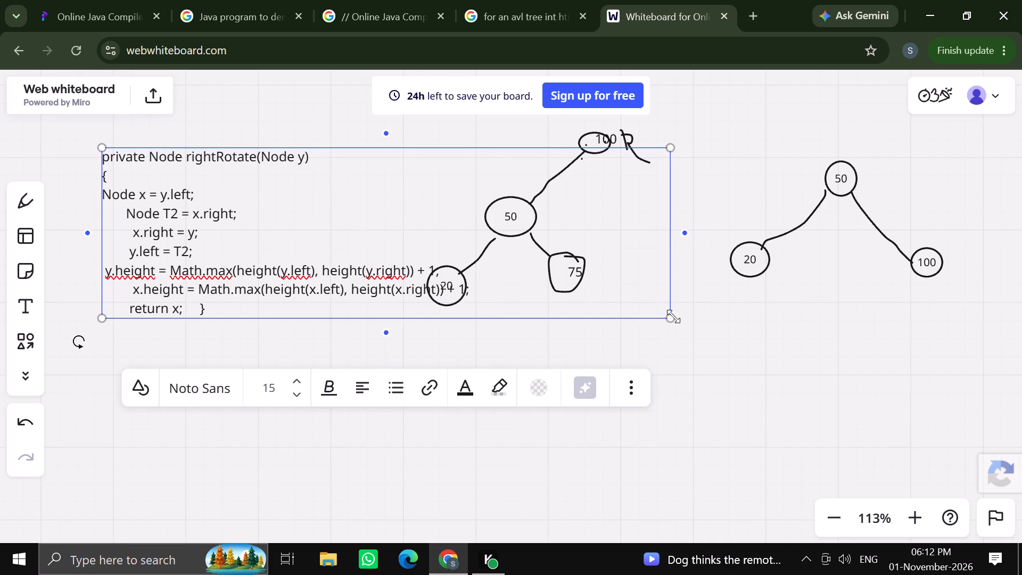
drag(673, 316, 410, 309)
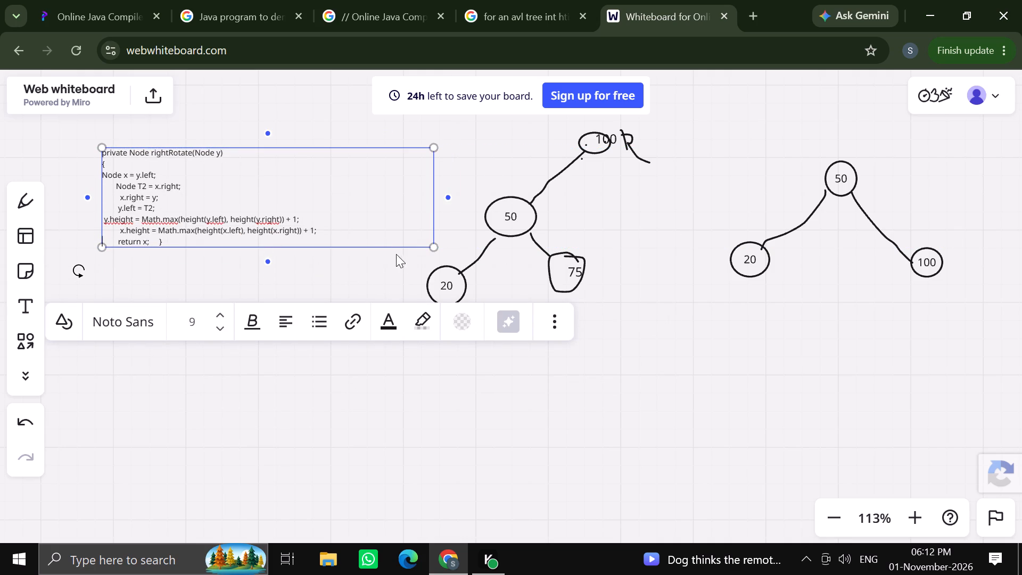
drag(384, 248, 369, 286)
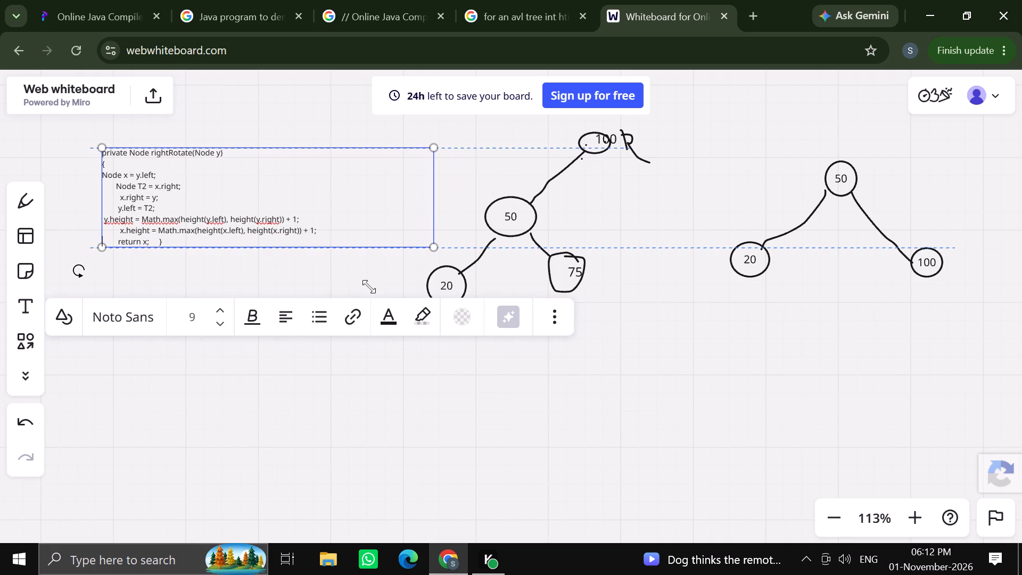
drag(369, 286, 369, 281)
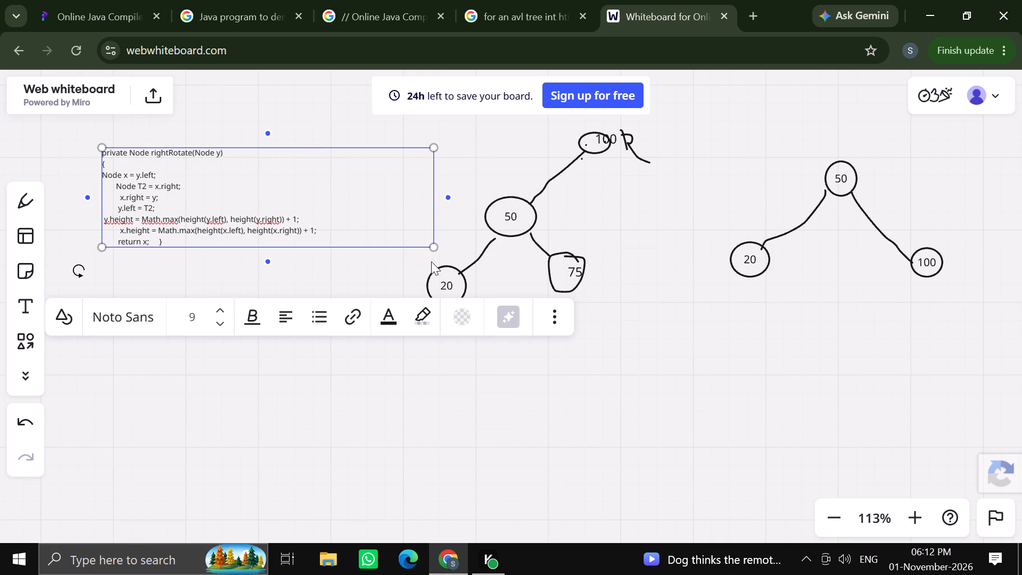
drag(431, 248, 428, 282)
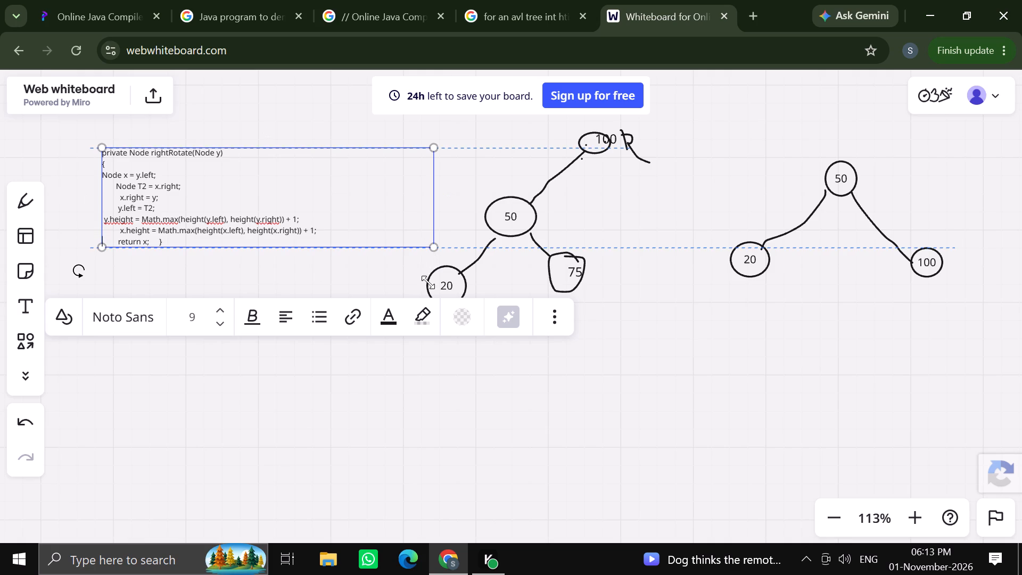
drag(428, 282, 448, 302)
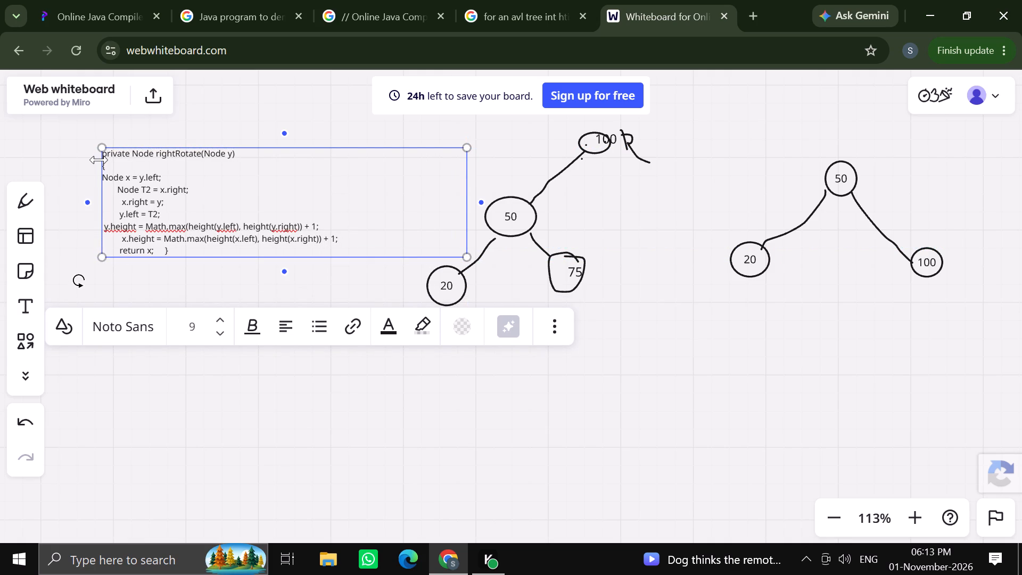
drag(99, 160, 79, 161)
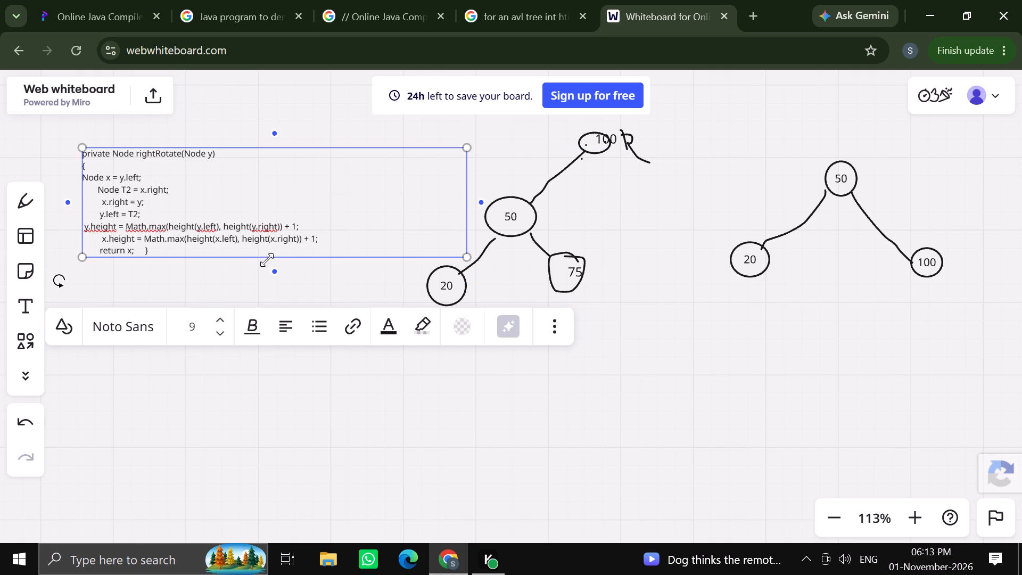
Draw a short downward arrow from the bottom edge of the code text box.
drag(271, 270, 266, 304)
click(327, 277)
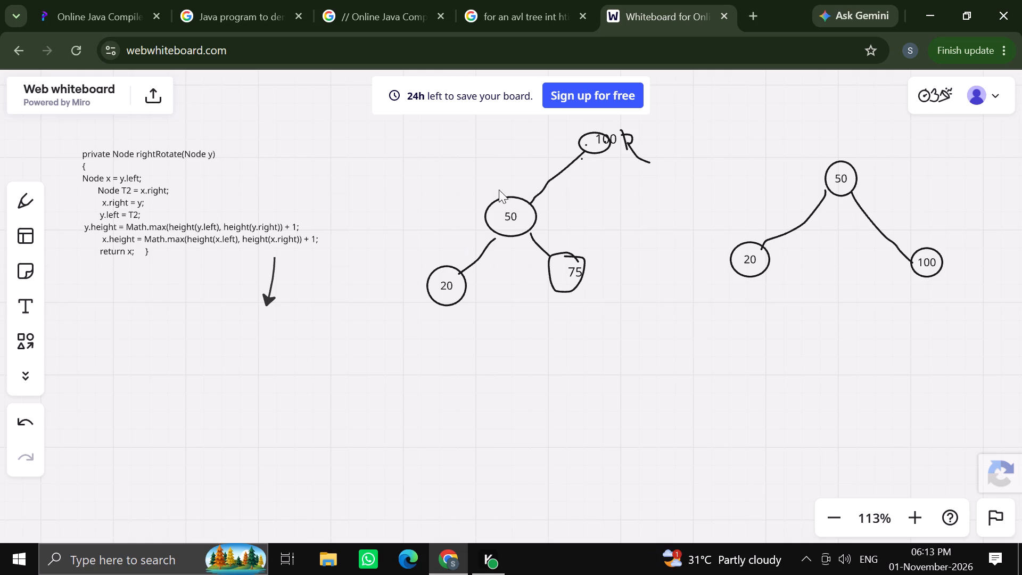
Add a text label y beside the 100 root node of the first tree and enlarge it to font size 36.
click(27, 306)
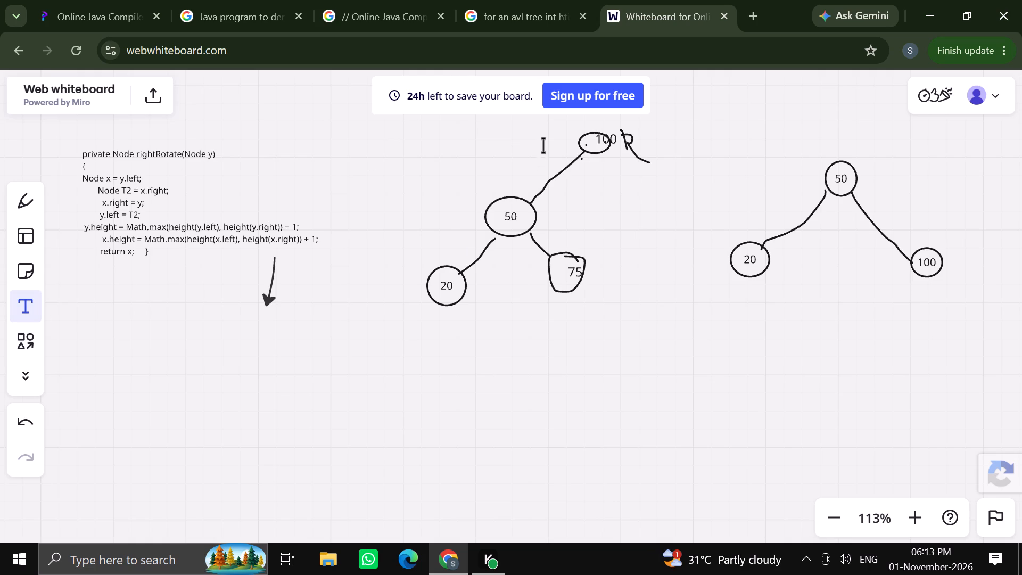
click(533, 138)
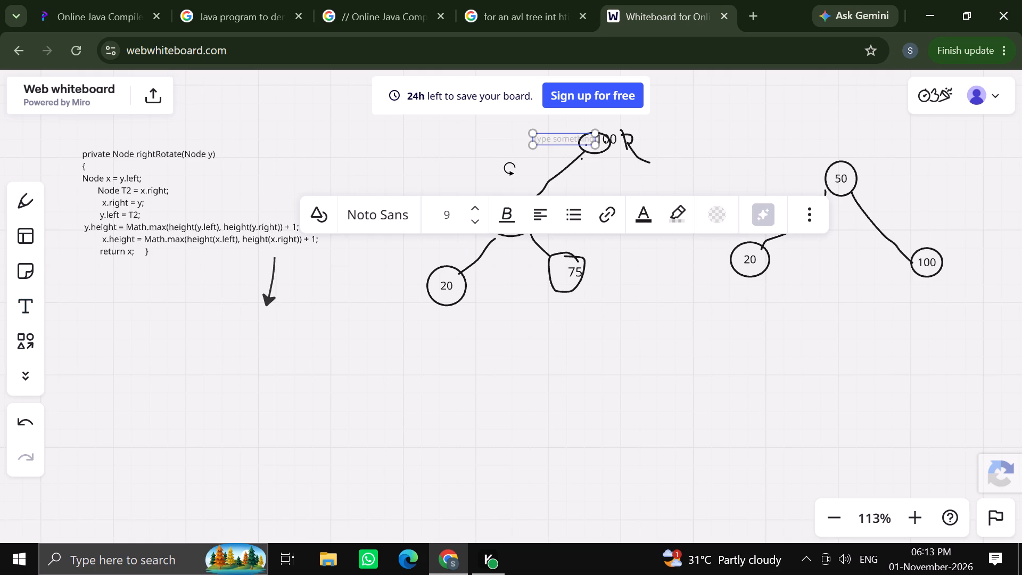
key(y)
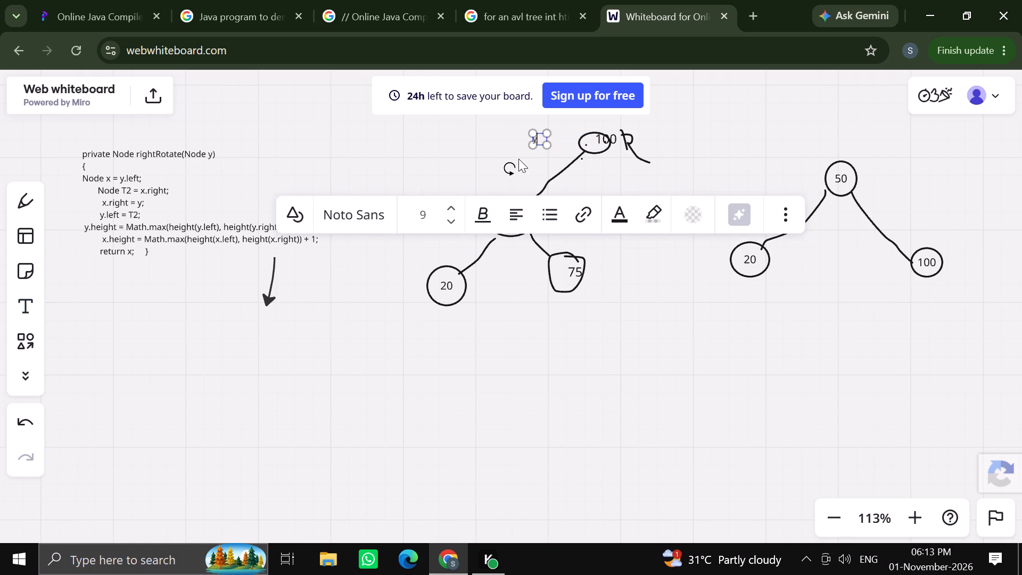
click(455, 206)
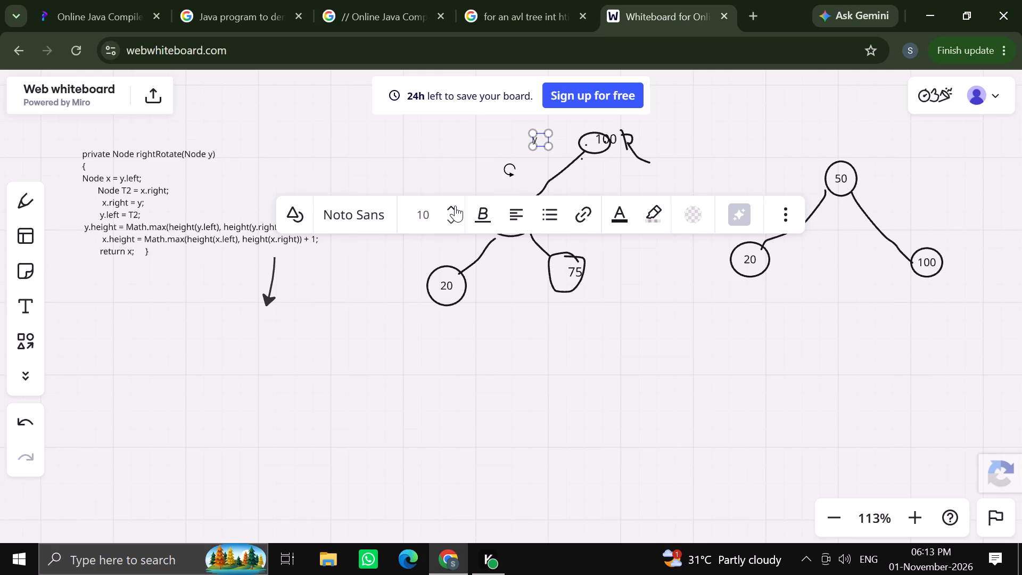
triple_click(455, 206)
click(455, 206)
click(455, 206)
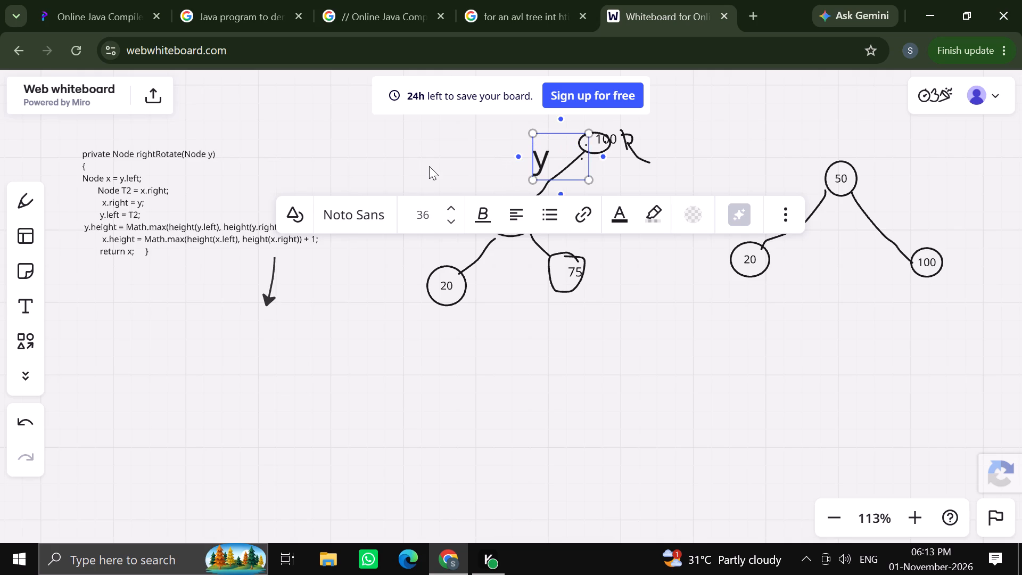
click(429, 166)
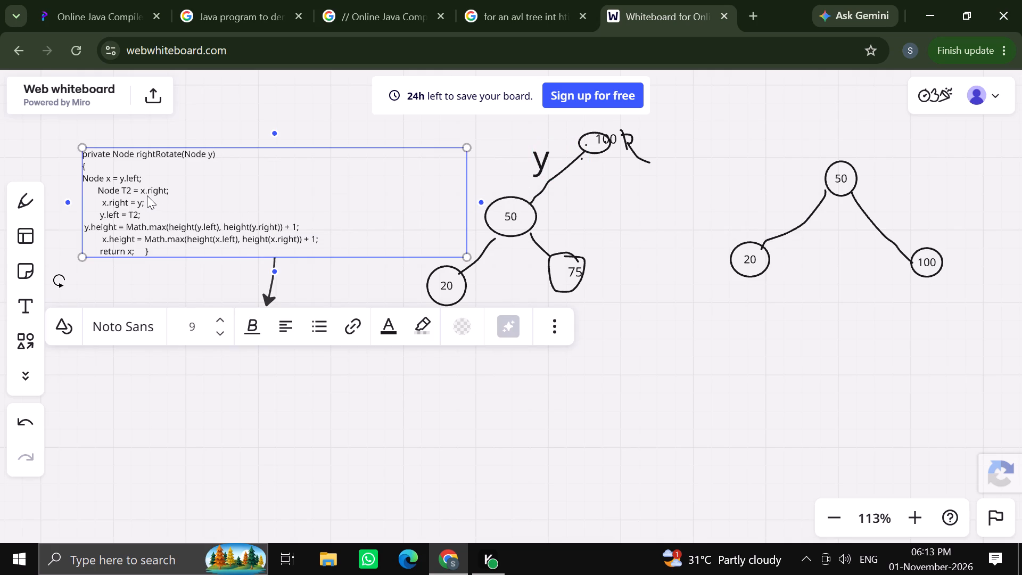
Add a size 36 text label x beside the 50 node of the first tree.
click(28, 300)
click(471, 208)
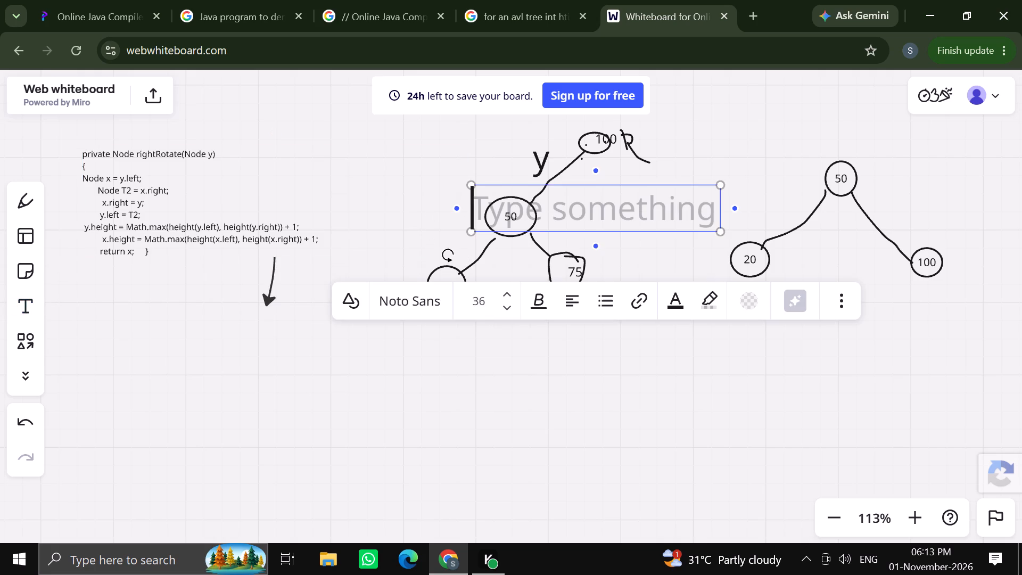
key(x)
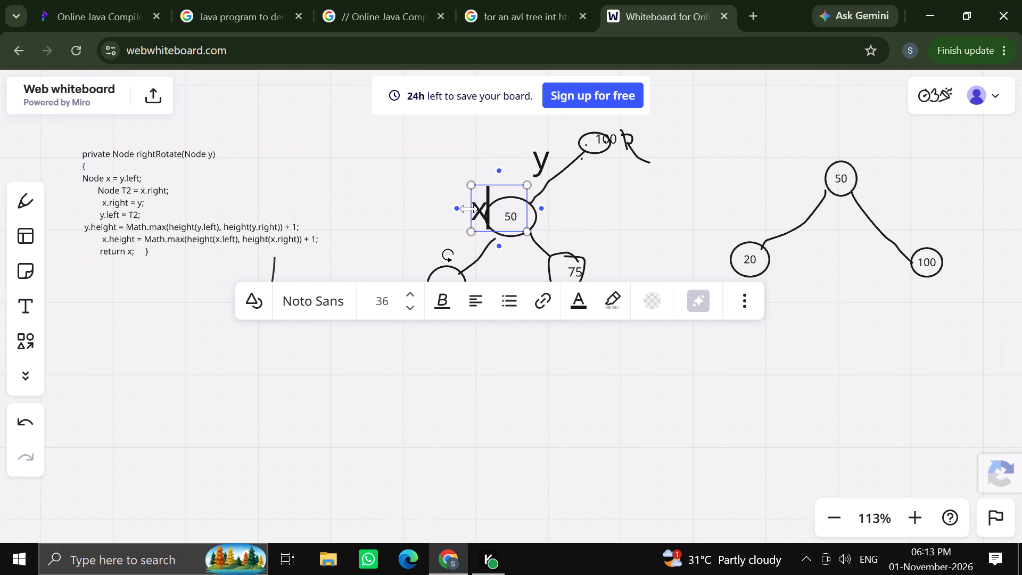
click(428, 185)
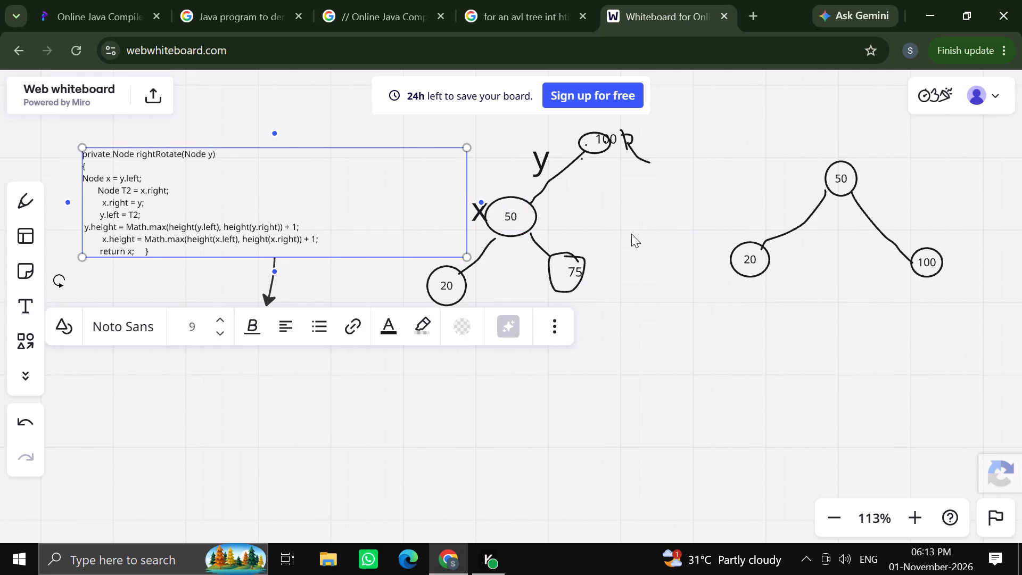
click(631, 234)
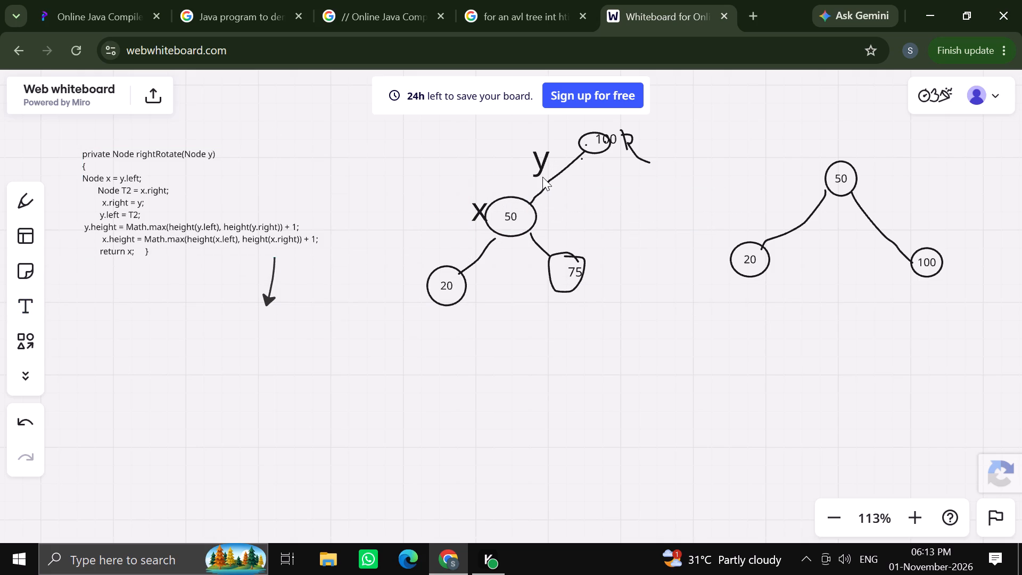
click(595, 286)
Add a size 36 text label t2 beside the 75 node of the first tree.
click(31, 311)
click(594, 276)
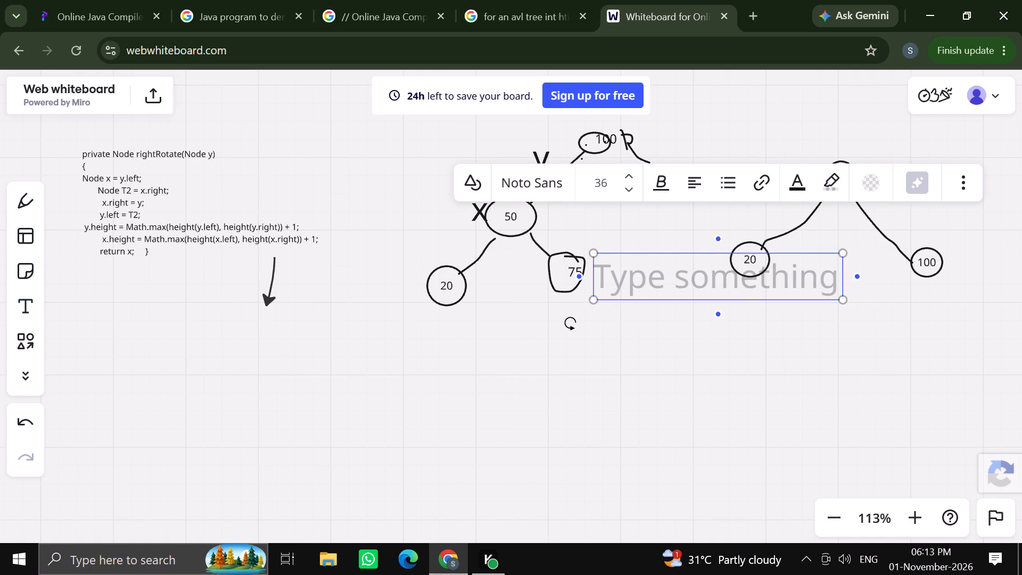
key(t)
key(2)
click(597, 349)
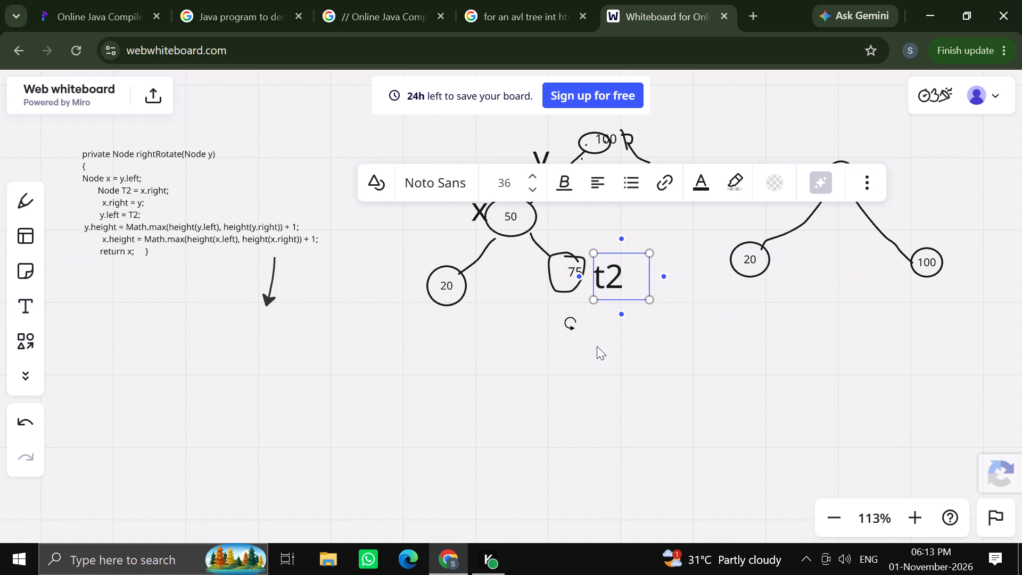
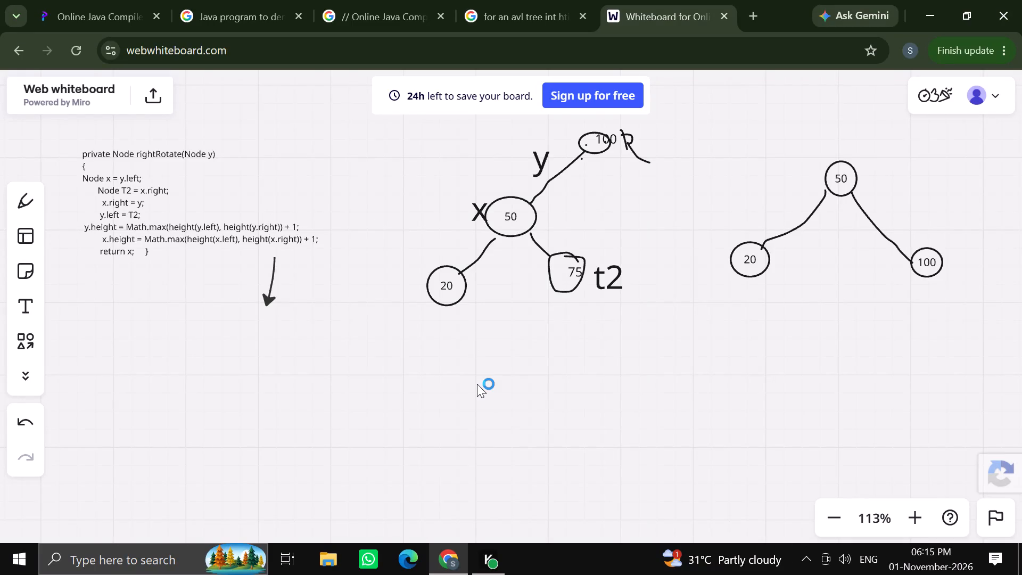
Add an oval node labelled 100 in the empty area below the first tree.
scroll(596, 221, down, 2)
drag(523, 373, 545, 315)
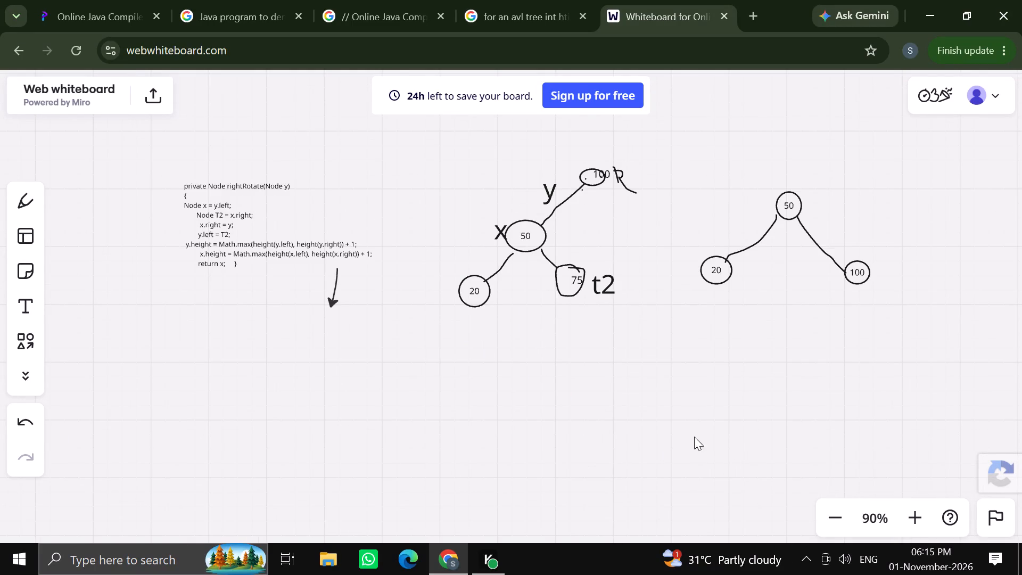
scroll(368, 414, up, 2)
scroll(368, 414, down, 2)
scroll(353, 490, up, 1)
scroll(353, 495, down, 1)
scroll(347, 525, up, 2)
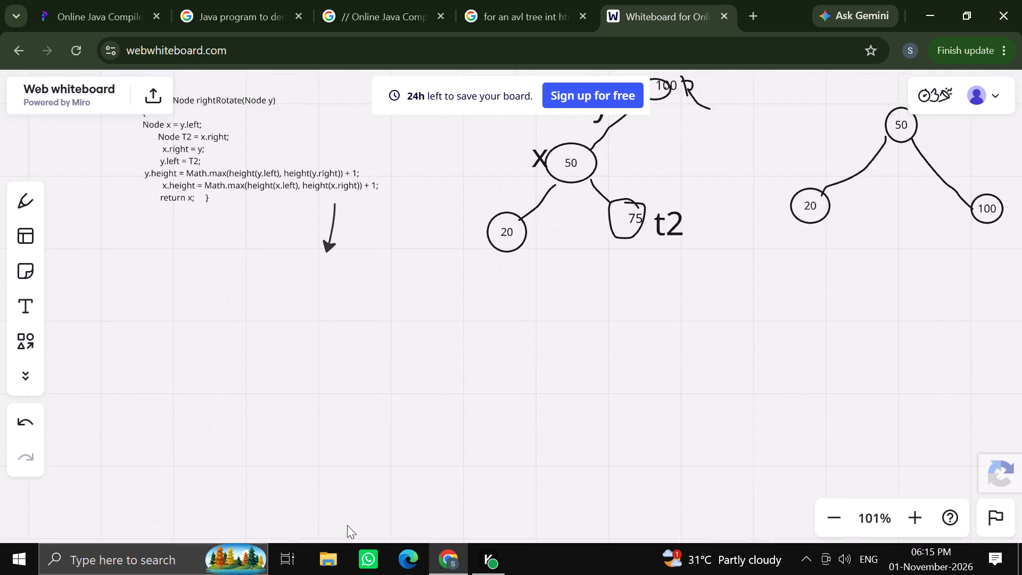
scroll(347, 525, up, 1)
scroll(347, 525, down, 1)
click(19, 345)
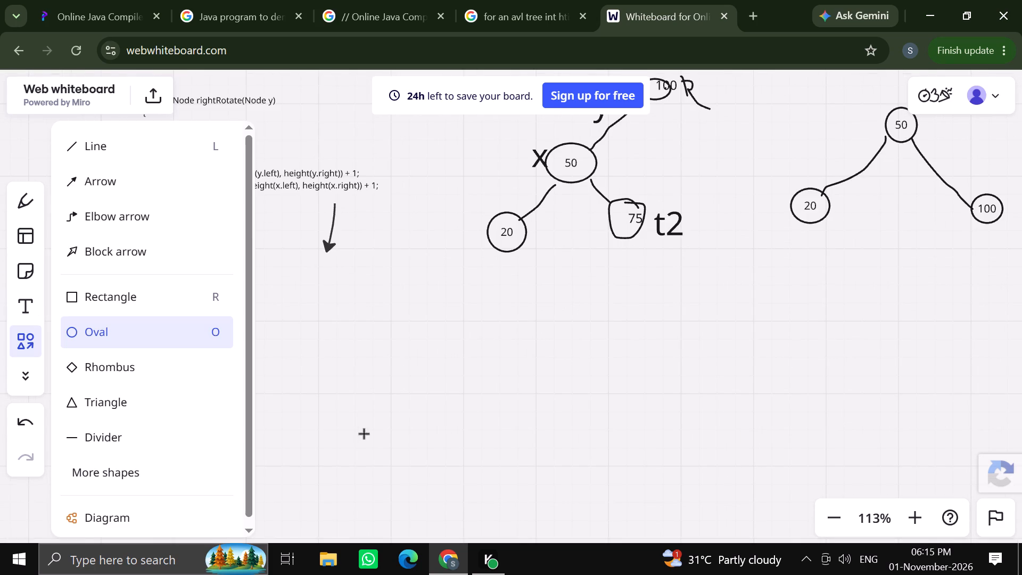
drag(507, 307, 551, 348)
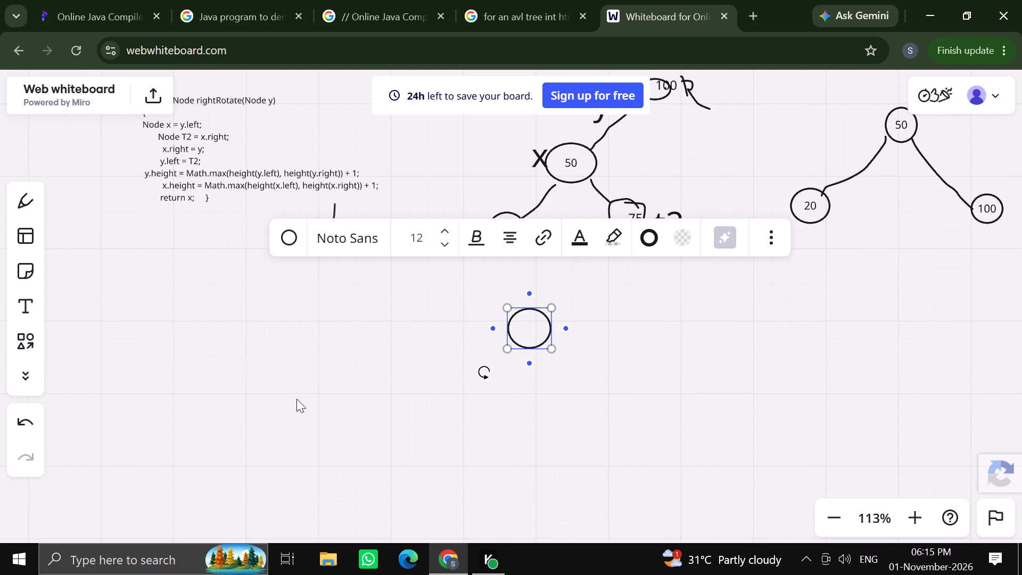
key(1)
text(00)
key(Return)
Add an oval node labelled 30 below and to the left of the new 100 node, and reactivate the Oval tool.
click(14, 335)
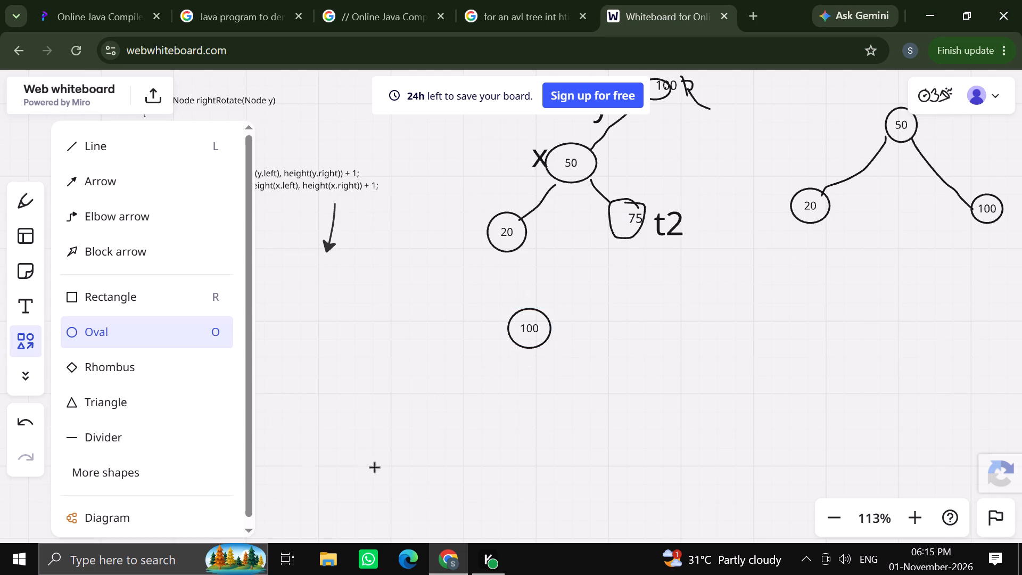
drag(406, 401, 463, 443)
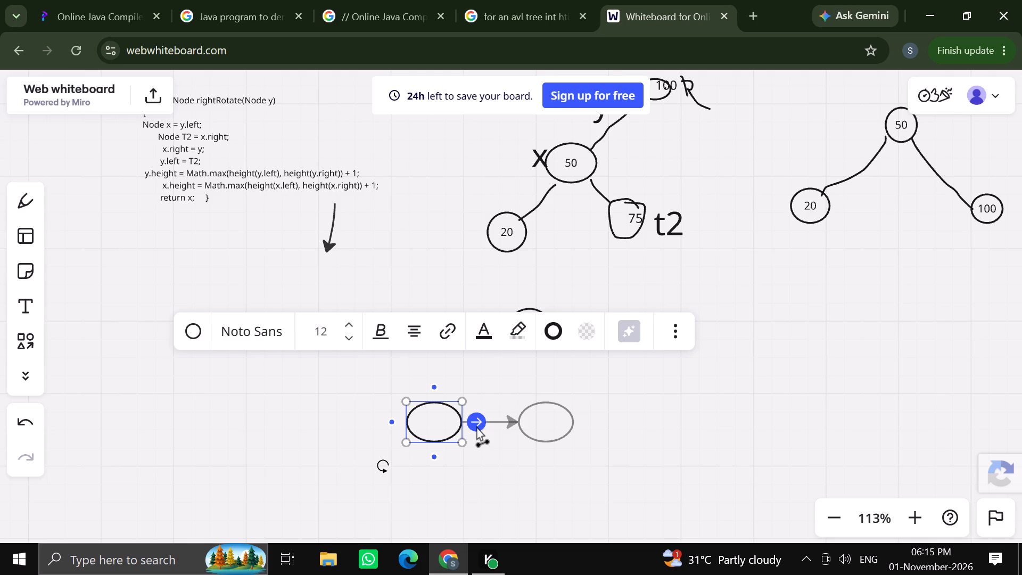
key(3)
key(0)
key(Return)
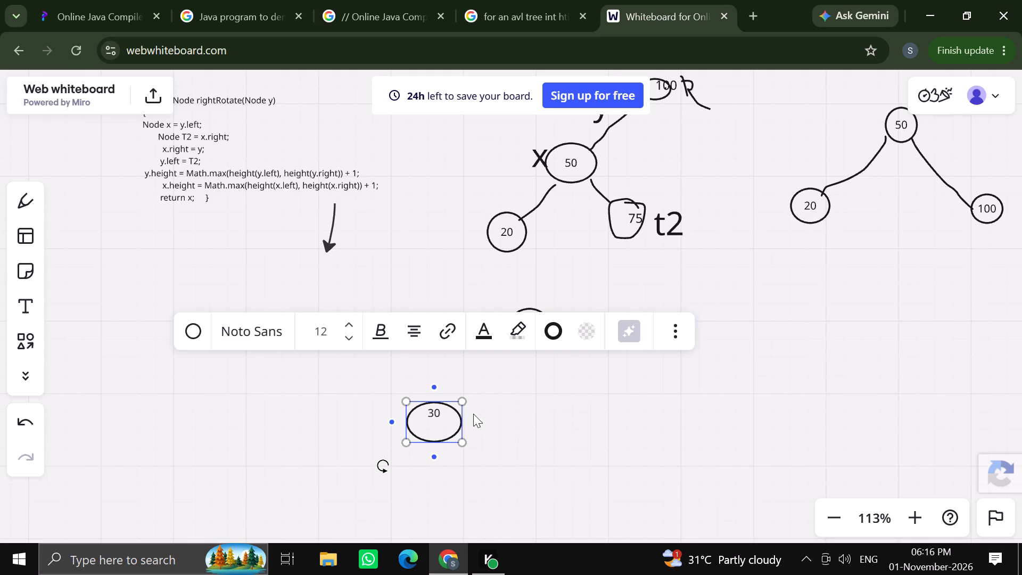
click(412, 374)
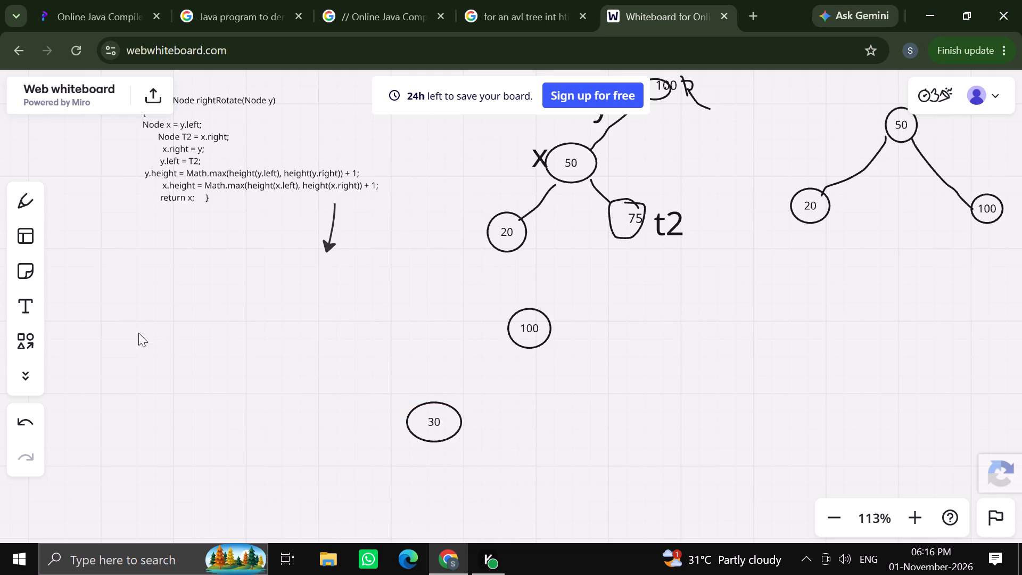
click(19, 342)
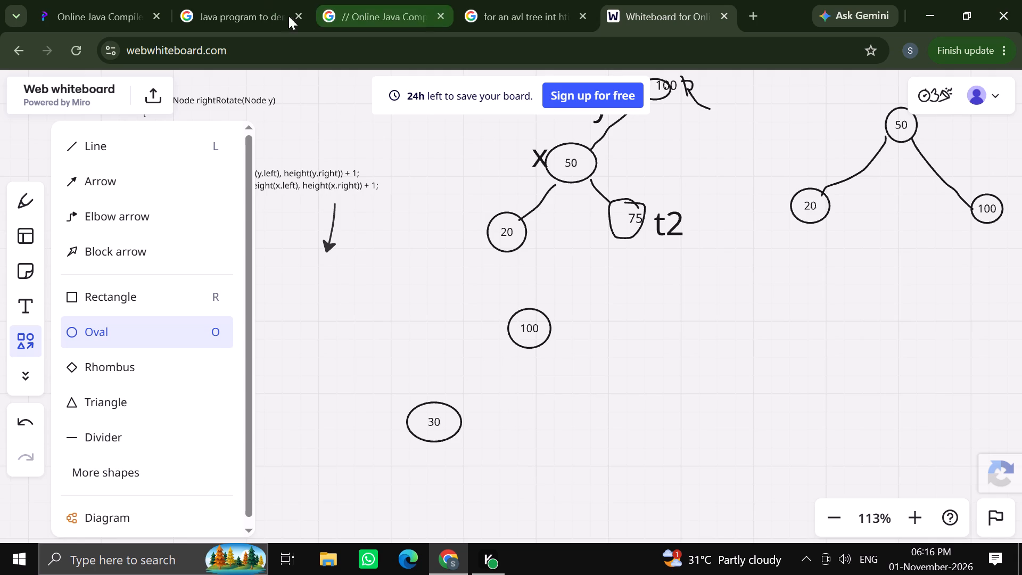
Search the web in a new tab for the condition for left right and right left rotation in AVL.
click(762, 20)
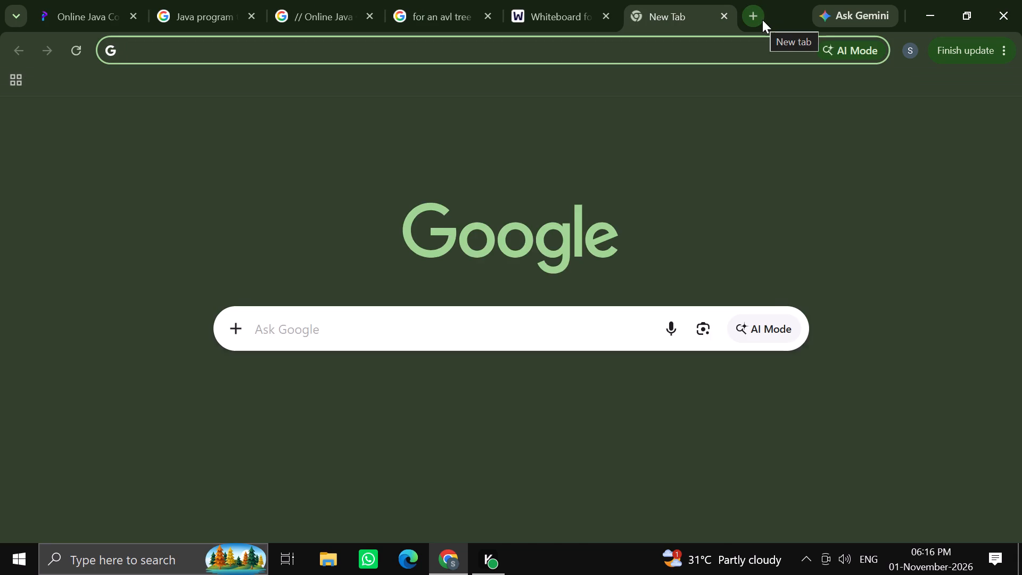
text(cond)
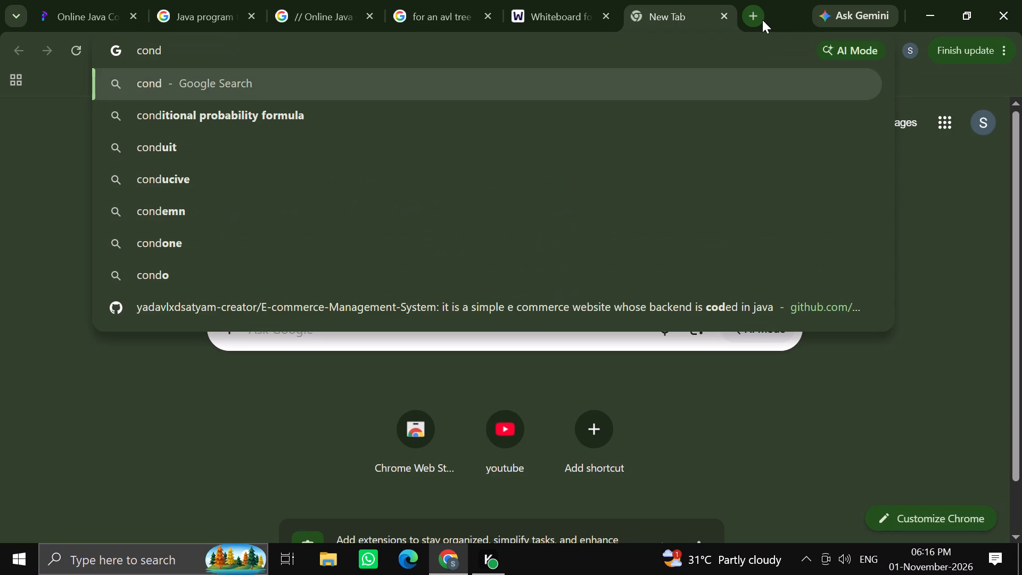
key(i)
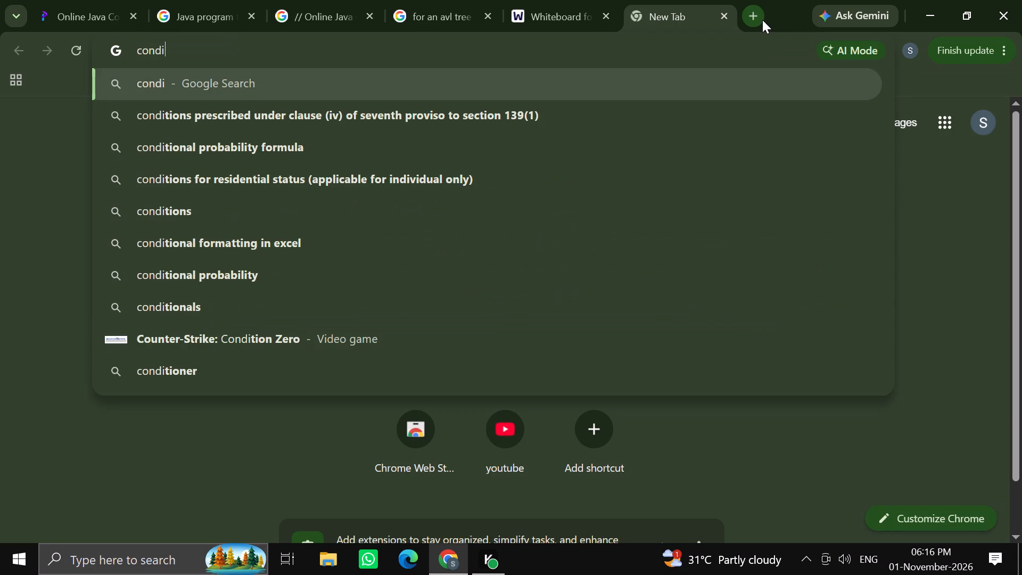
text(tion for l)
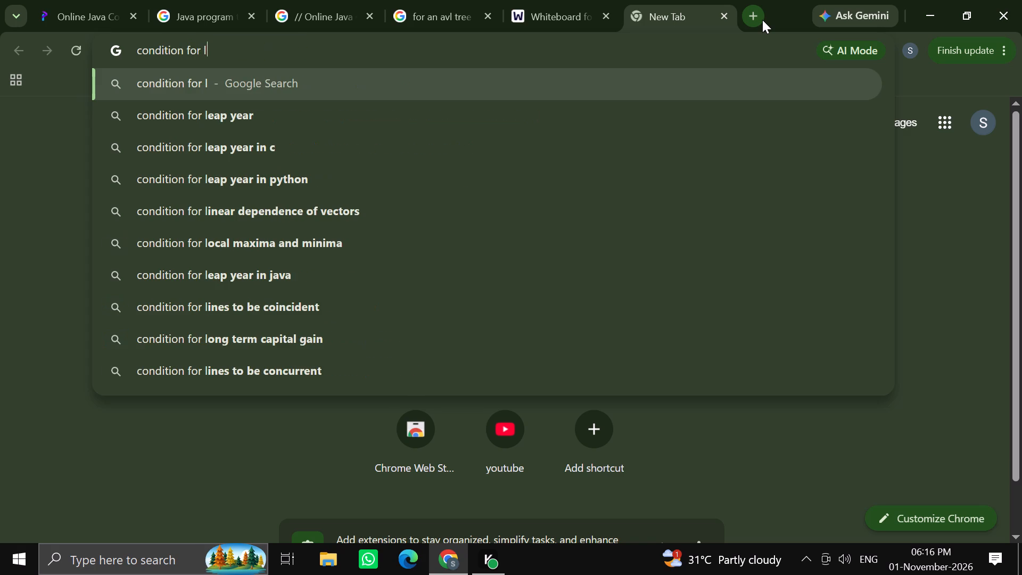
text(eft right and right)
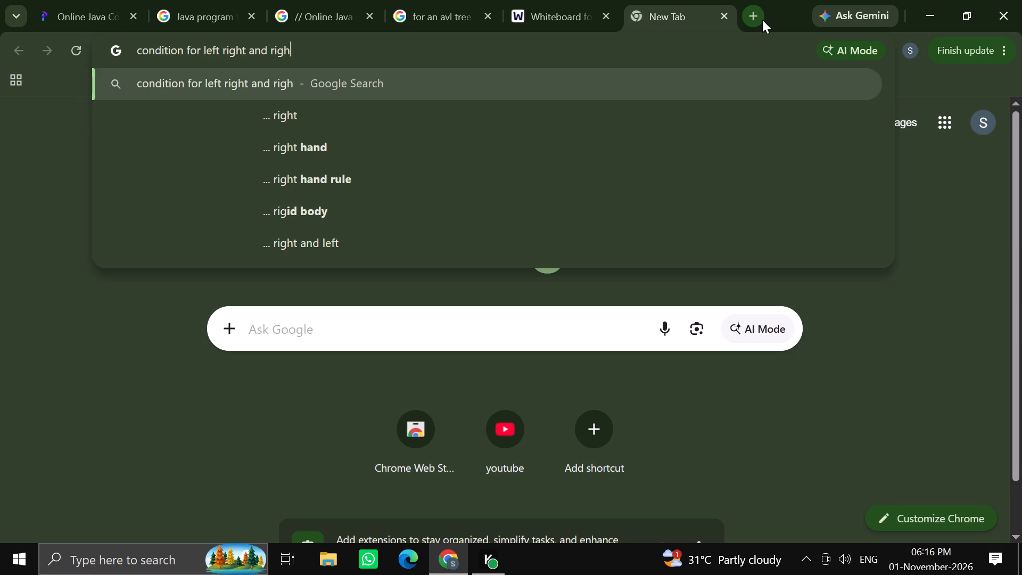
key(space)
text(left r)
text(ot)
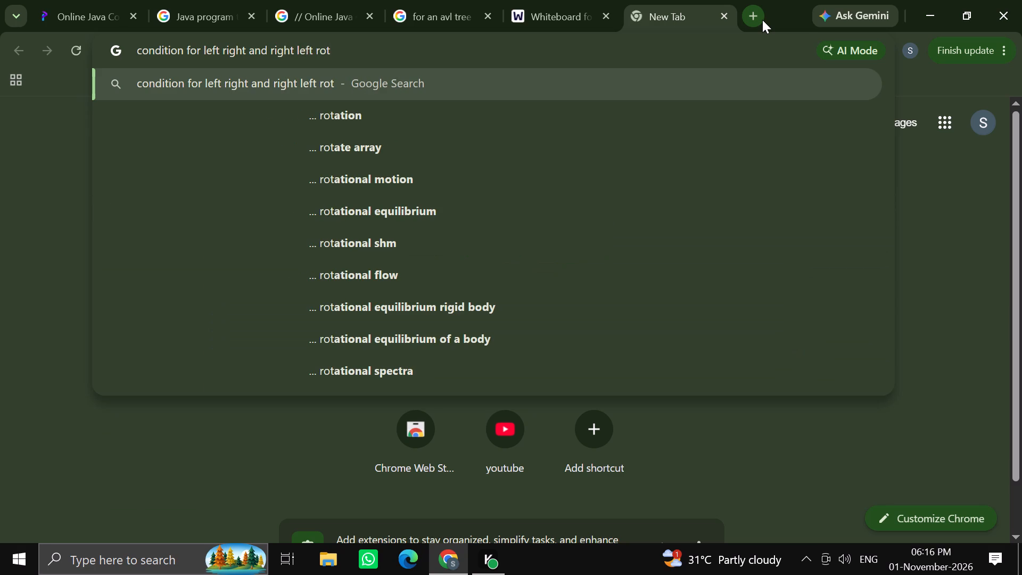
text(ar)
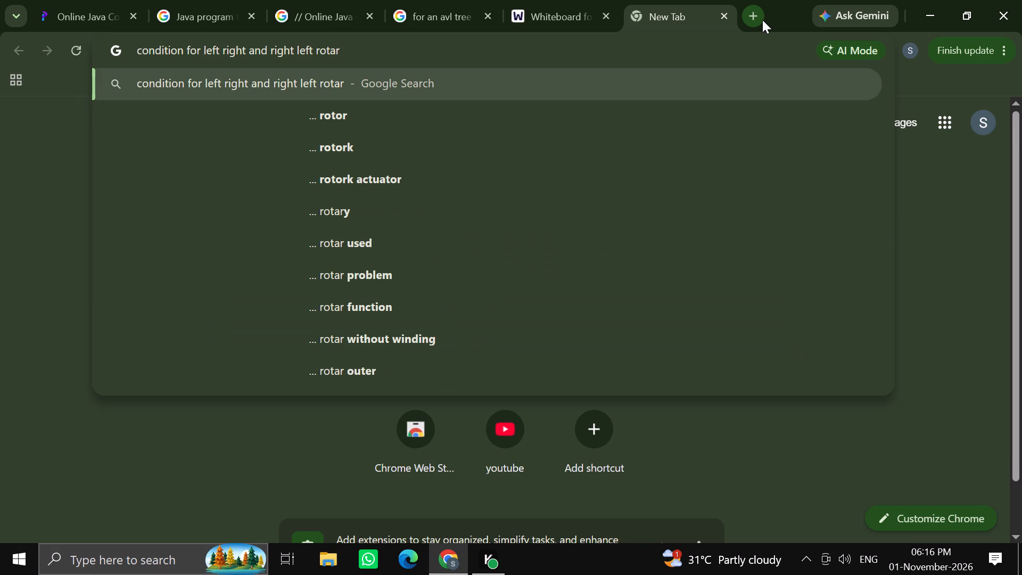
key(BackSpace)
text(ttion)
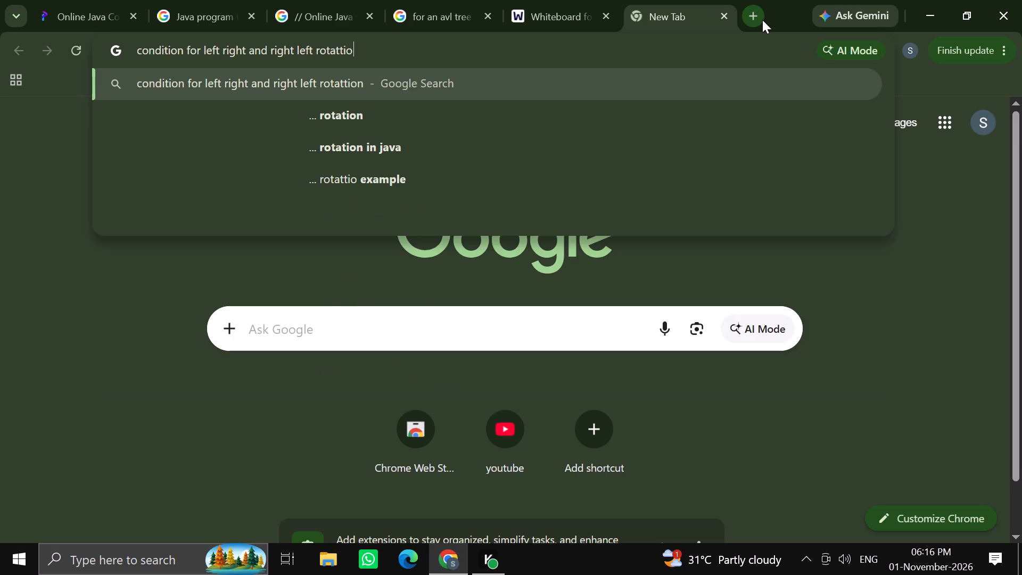
key(space)
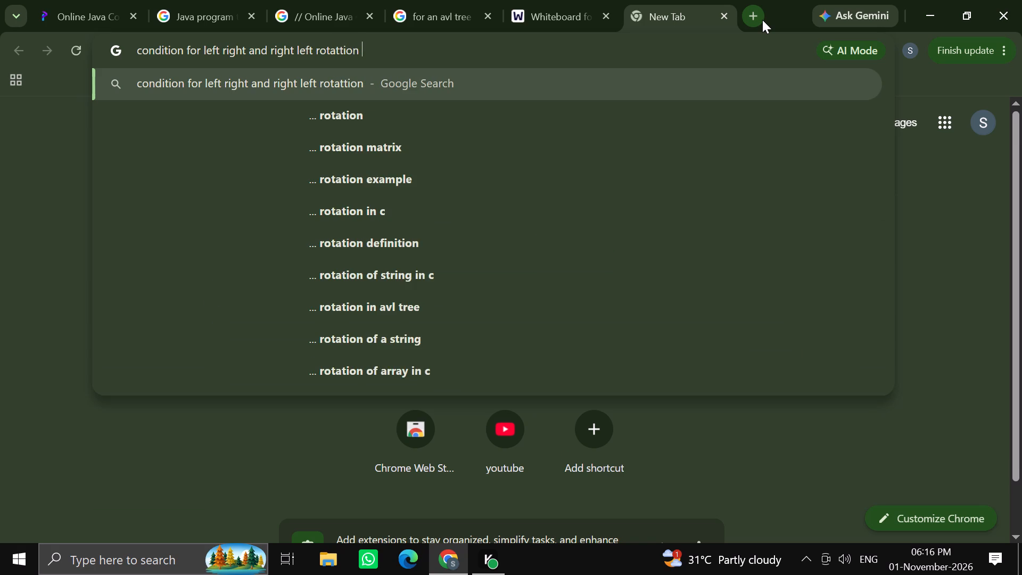
text(in avl)
key(Return)
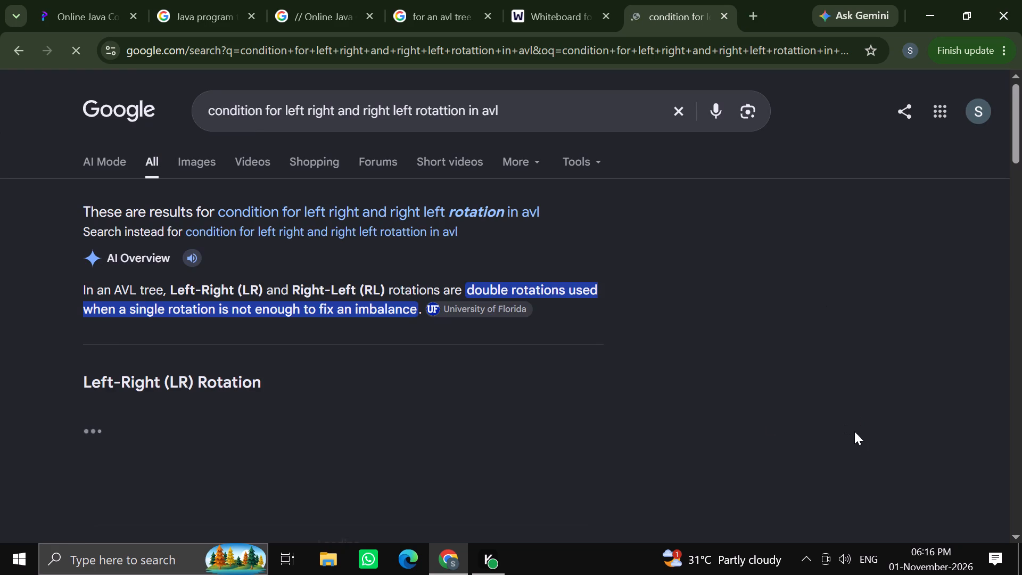
Expand the AI overview of the rotation conditions, look through it, and open the GeeksforGeeks AVL Tree Data Structure article.
scroll(756, 429, down, 2)
scroll(496, 298, up, 1)
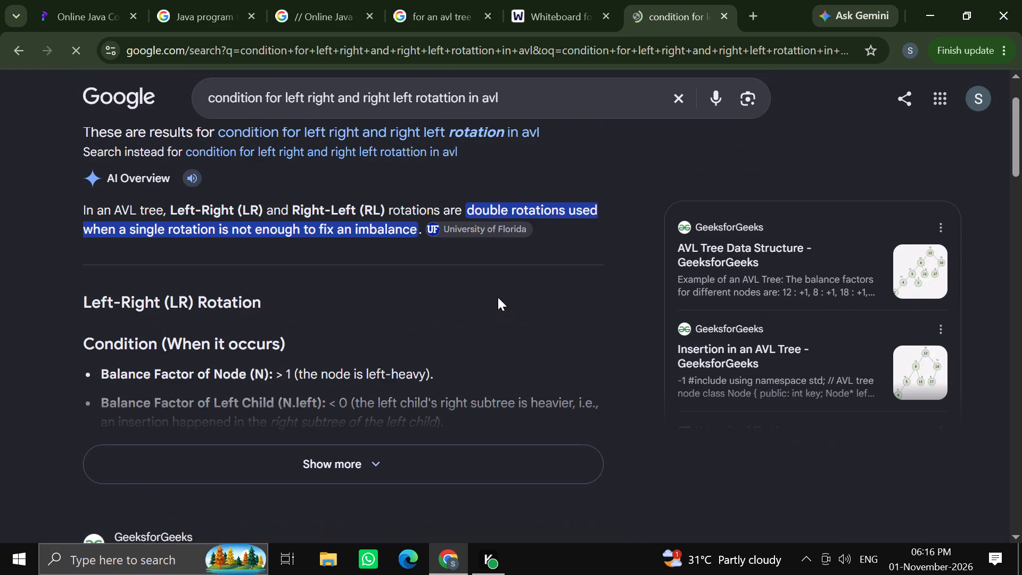
click(478, 458)
scroll(466, 419, down, 10)
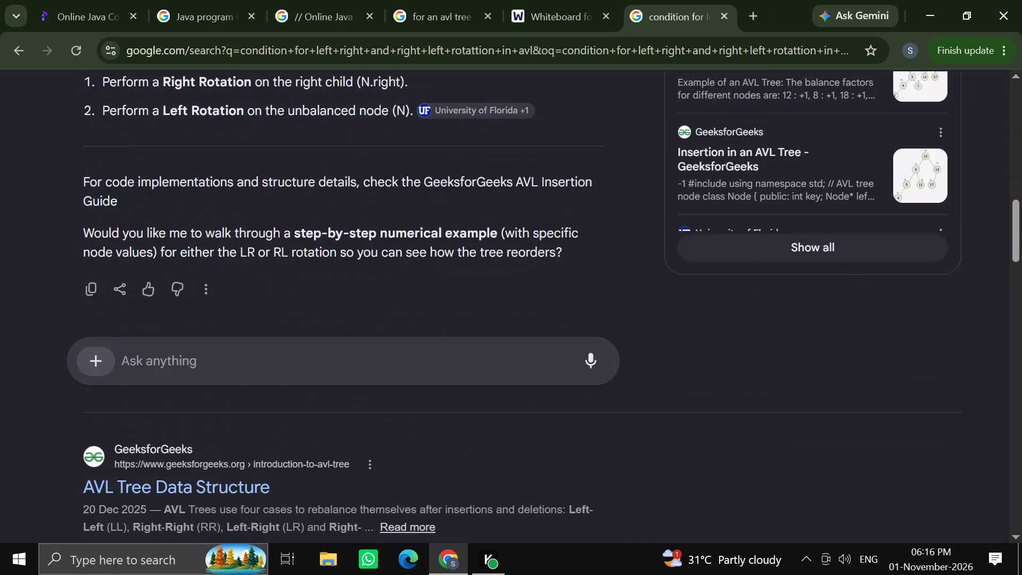
scroll(466, 419, down, 2)
click(252, 335)
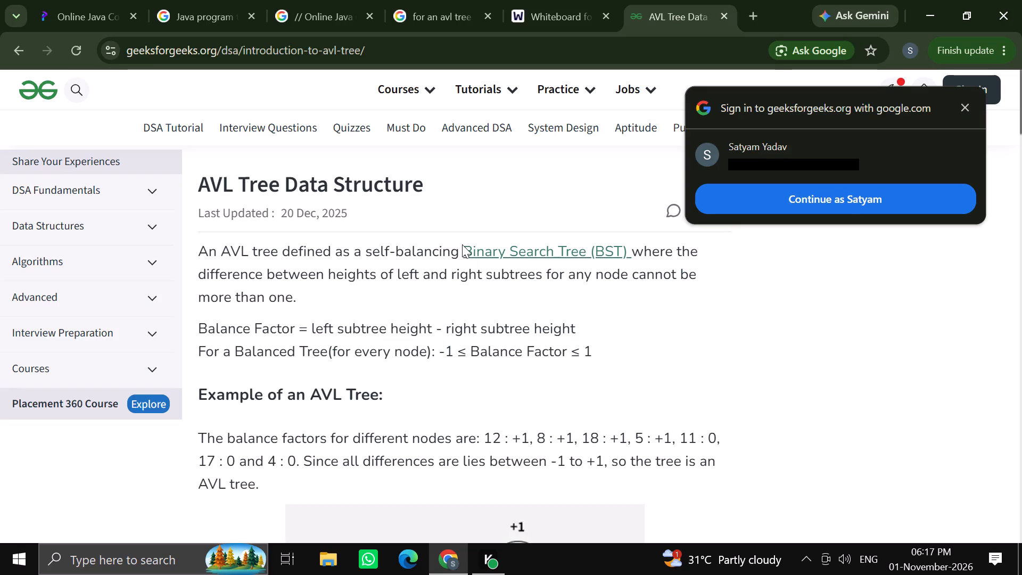
Sign in to GeeksforGeeks with the offered Google account.
click(812, 205)
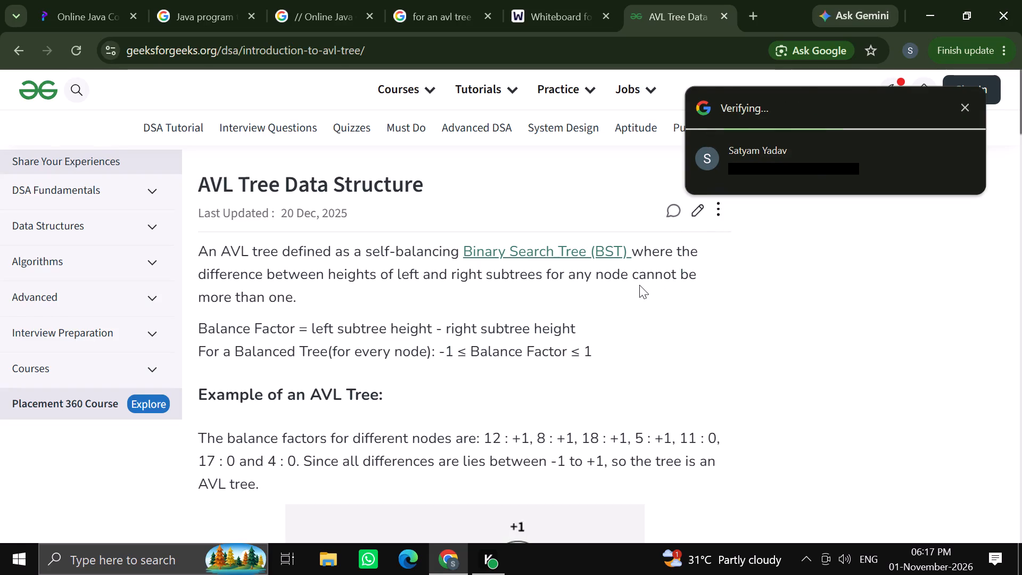
Look through the AVL Tree Data Structure article as far as its example AVL tree diagram.
scroll(638, 287, down, 4)
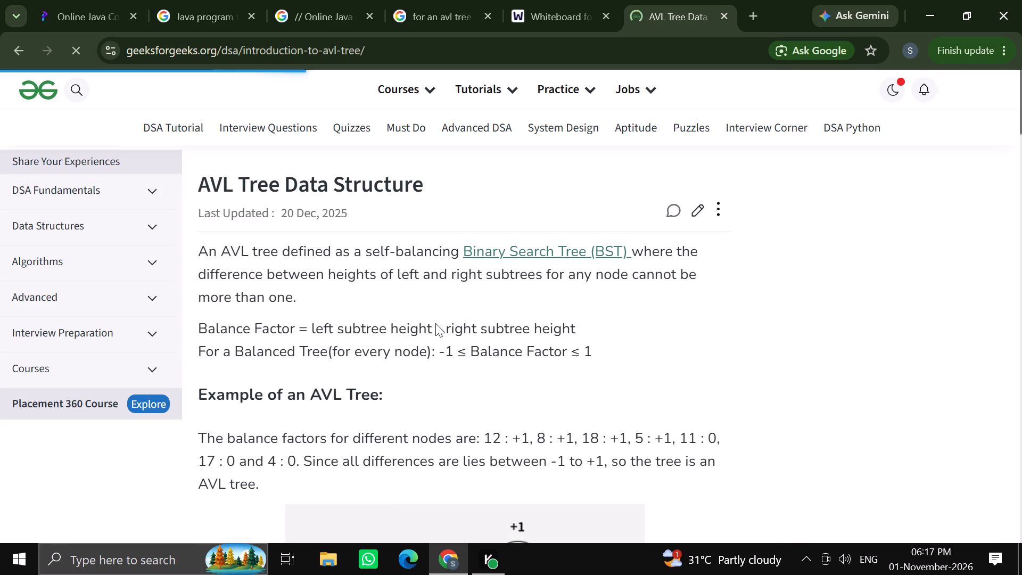
scroll(436, 318, down, 4)
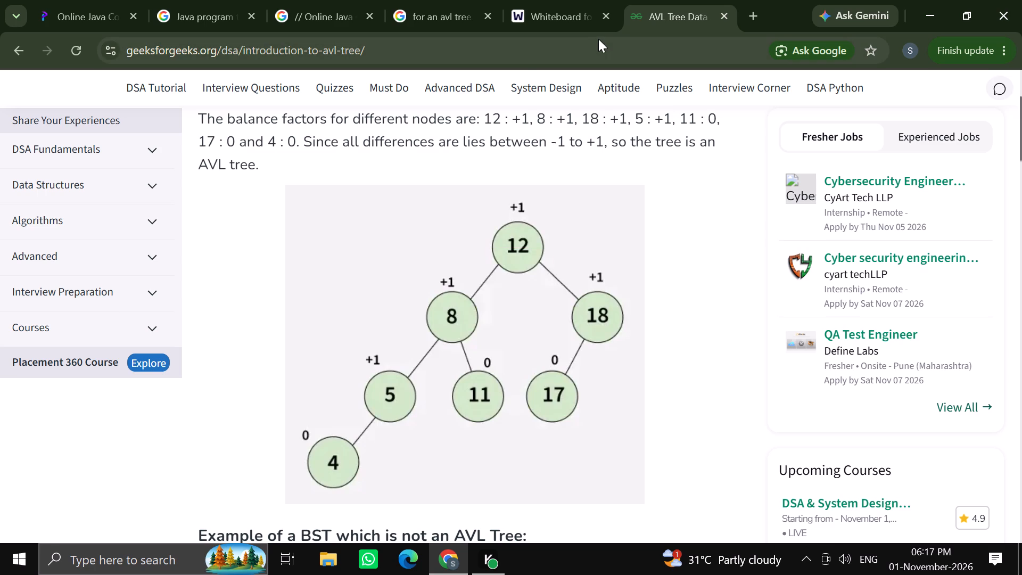
Return to the whiteboard and add a small oval node labelled 40 below and to the right of the 30 node.
click(535, 18)
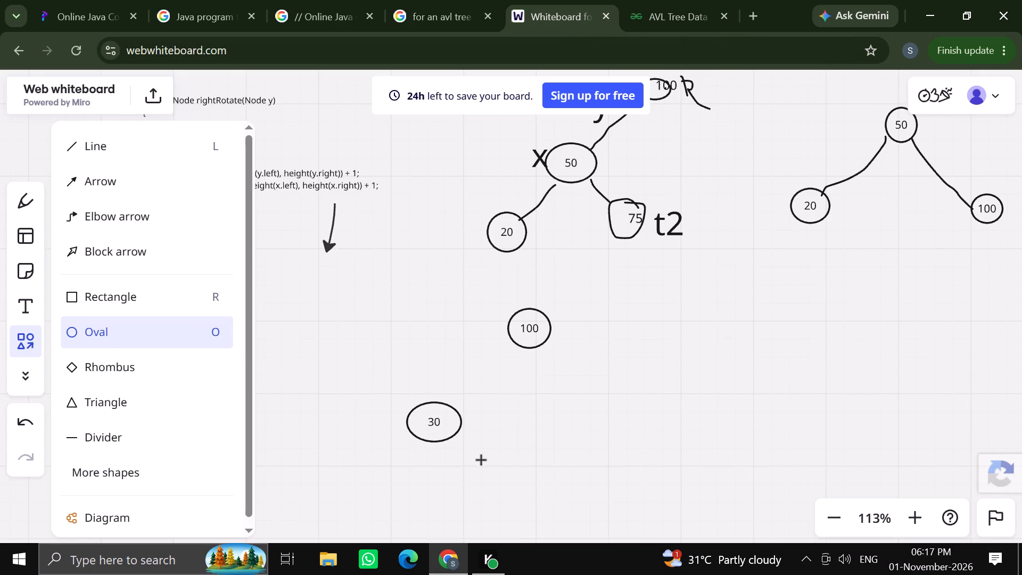
drag(500, 474, 534, 504)
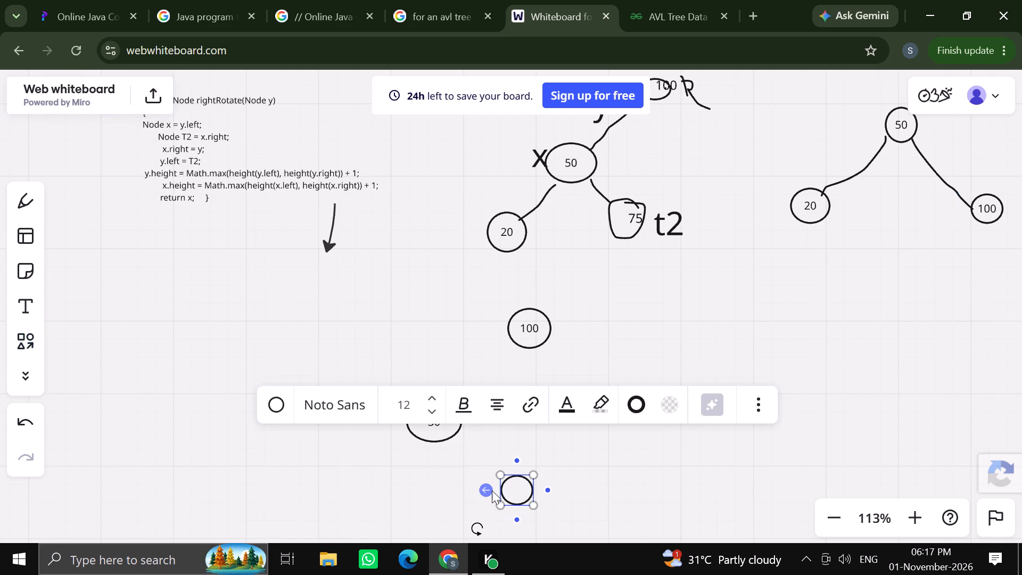
text(40)
key(Return)
click(457, 328)
click(456, 330)
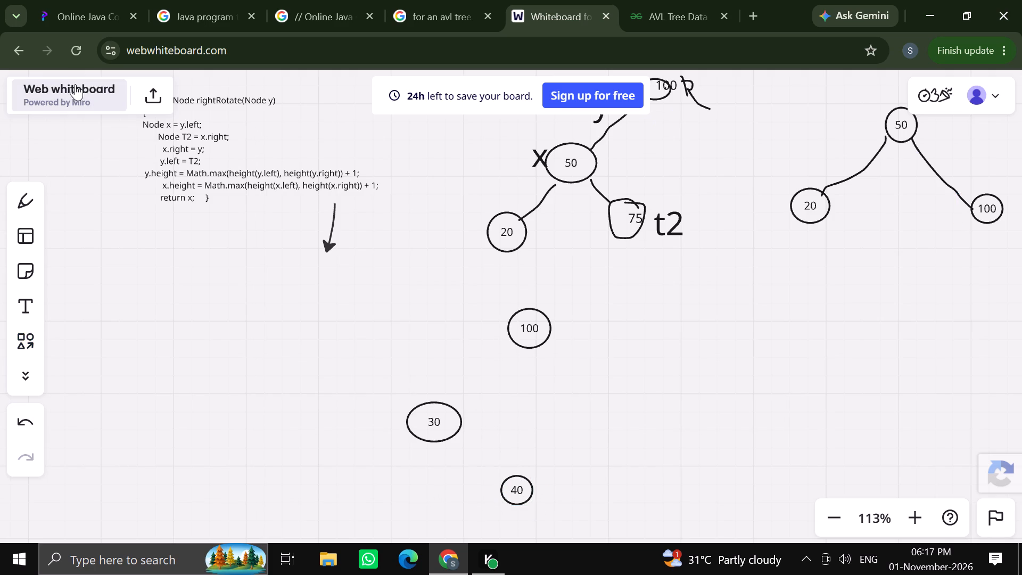
Draw freehand pen edges connecting the lower 100 node to its 30 child, and the 30 node to the 40 node.
click(34, 207)
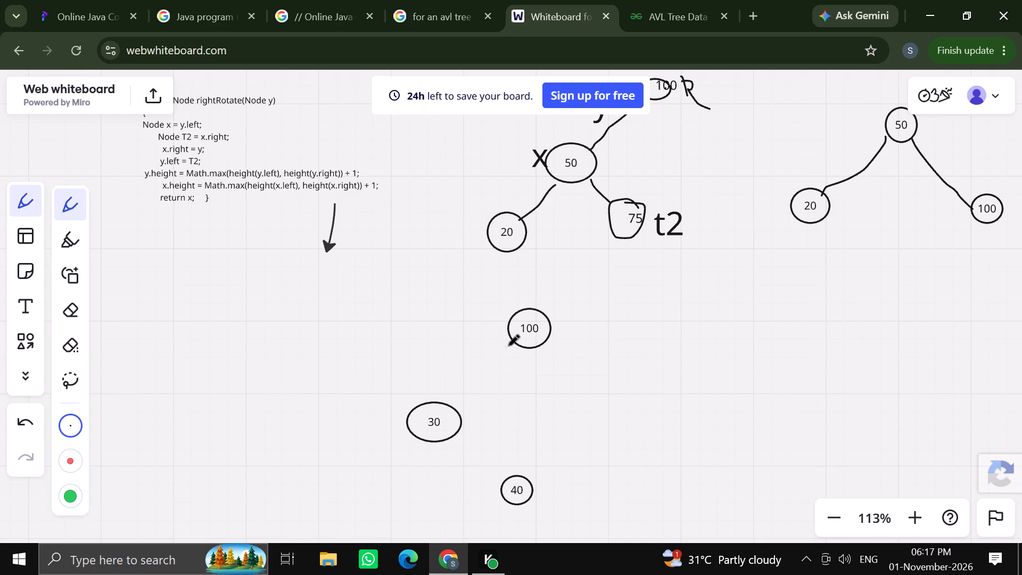
drag(516, 341, 509, 341)
drag(459, 415, 516, 343)
drag(516, 343, 516, 340)
drag(456, 431, 507, 470)
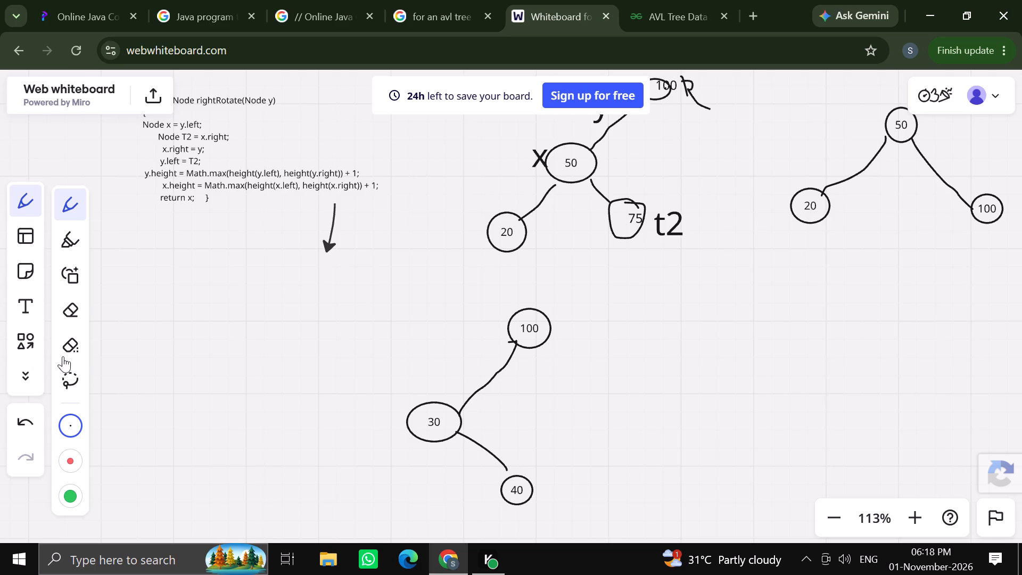
Beside the left-right case, add oval nodes labelled 100, 40 and 30, descending diagonally toward the lower left.
click(21, 343)
drag(644, 331, 700, 368)
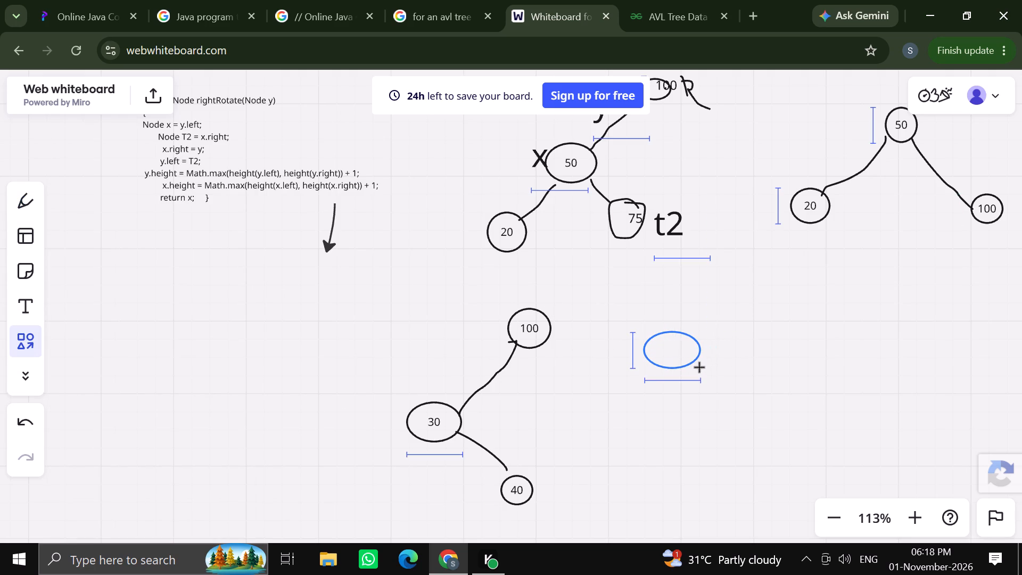
drag(700, 368, 699, 368)
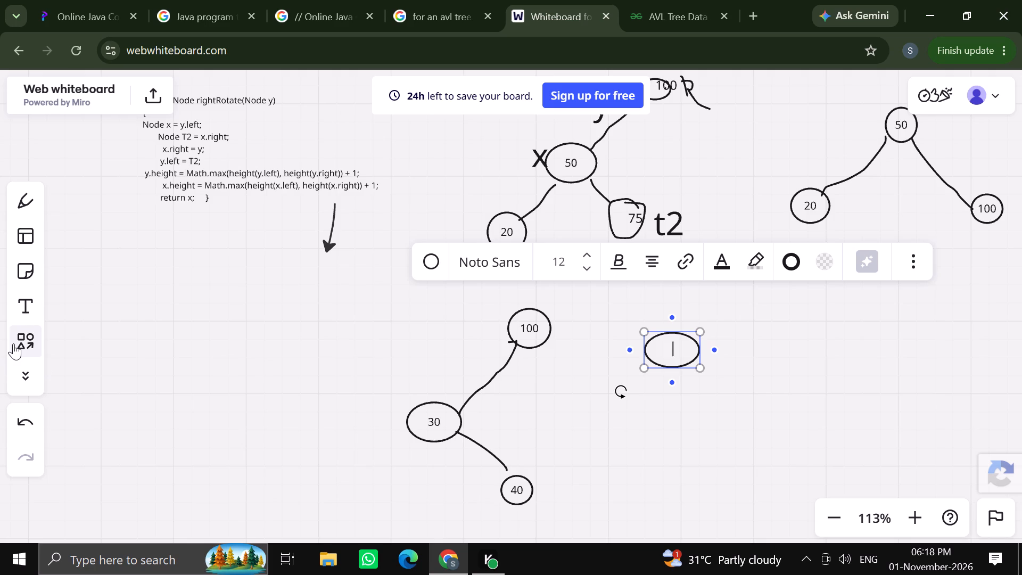
key(1)
text(00)
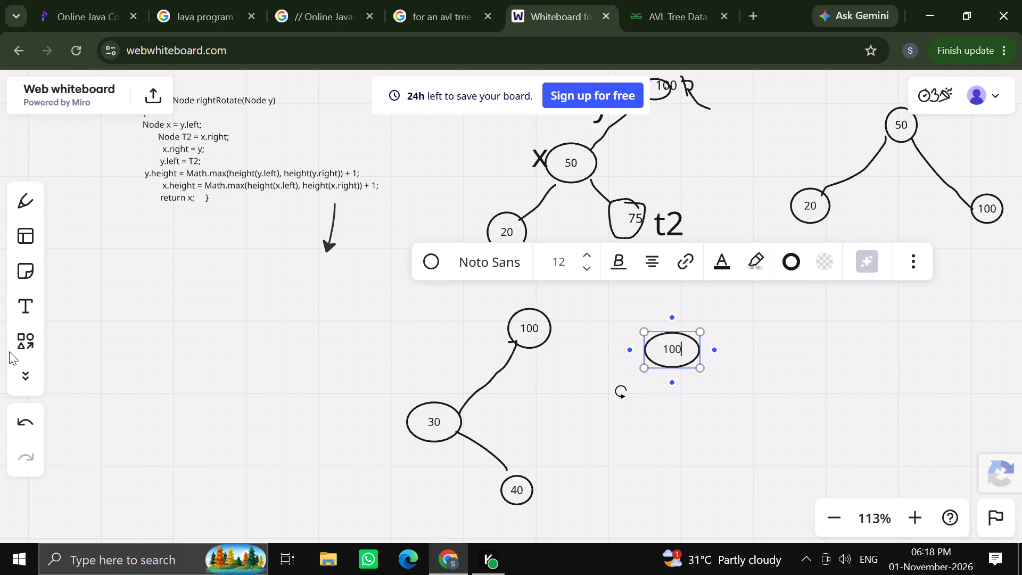
click(16, 342)
drag(584, 408, 619, 415)
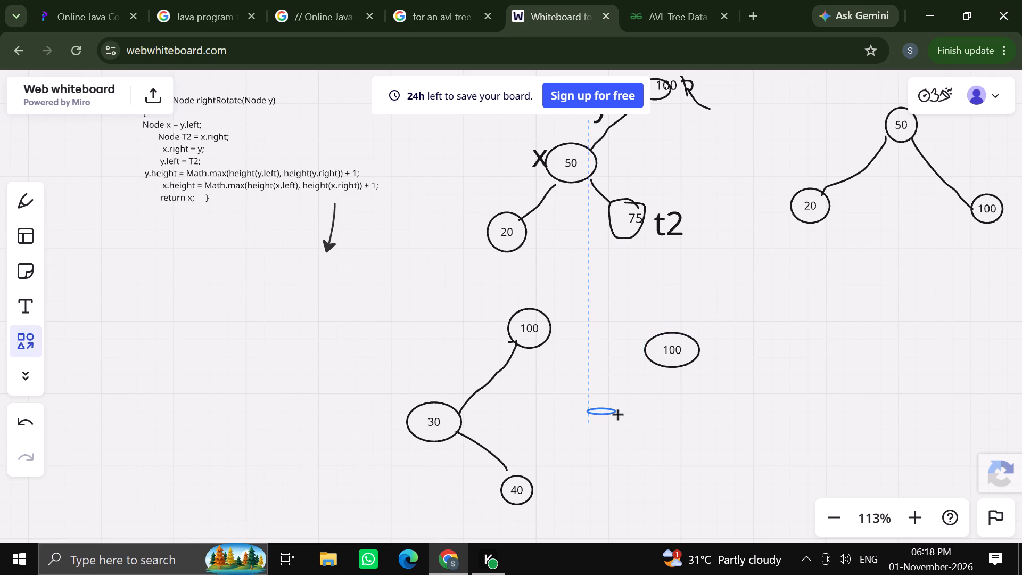
drag(619, 415, 634, 437)
text(40)
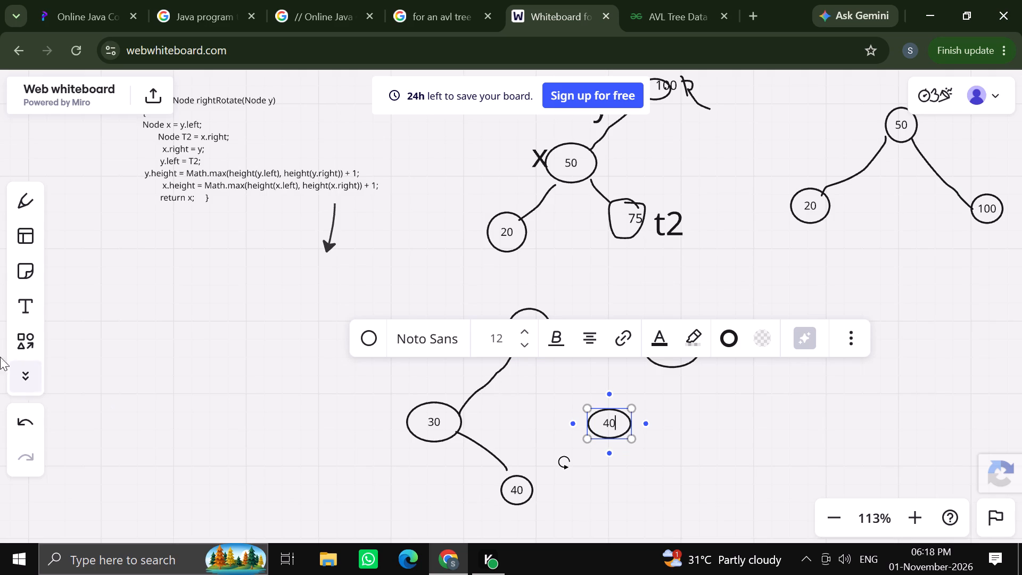
click(28, 345)
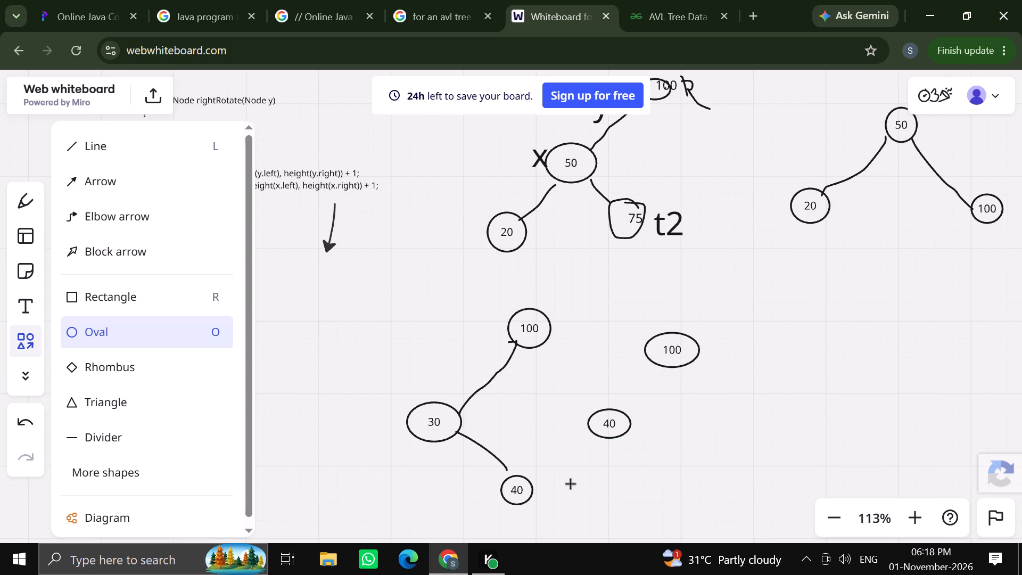
drag(571, 473, 599, 502)
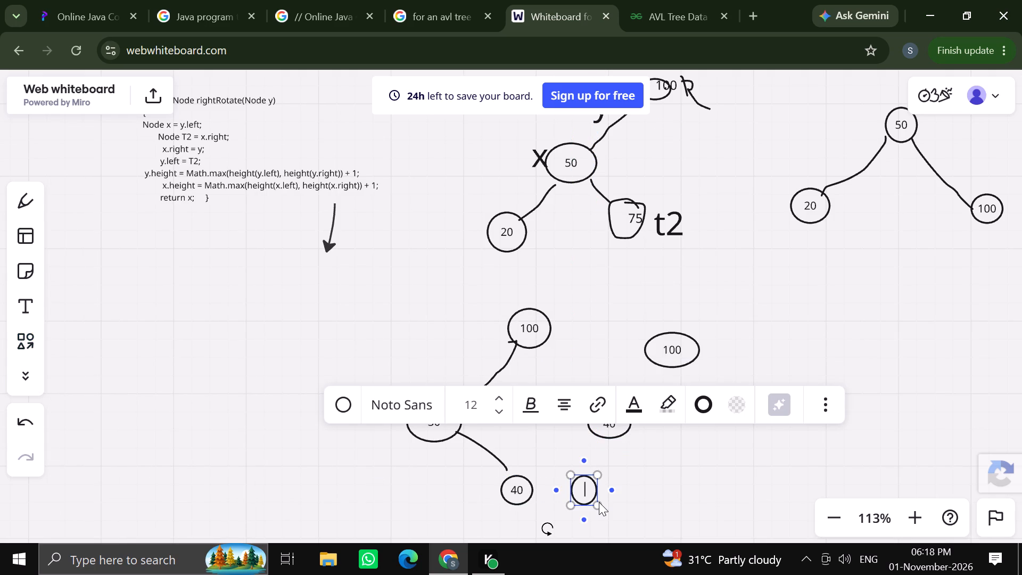
text(30)
click(629, 475)
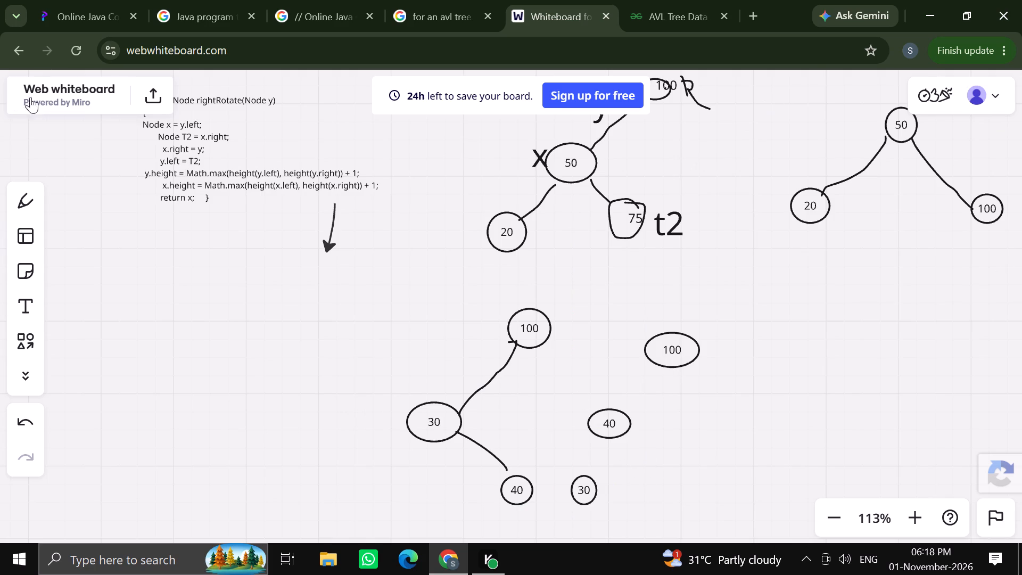
Return to the AVL Tree Data Structure article and read on through its non-AVL example, important points, operations and subtree rotation introduction.
click(658, 5)
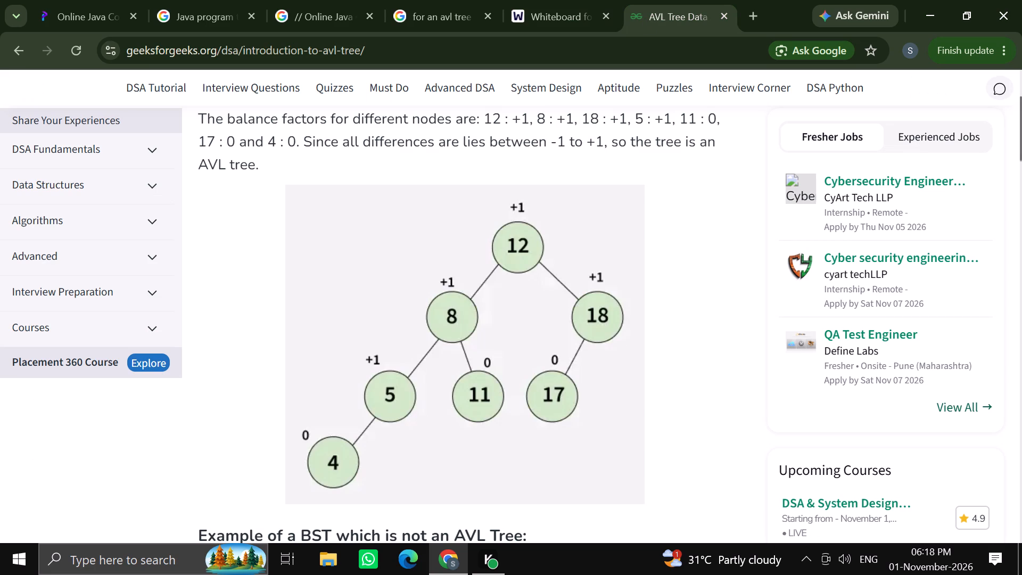
scroll(456, 241, up, 2)
scroll(456, 241, down, 4)
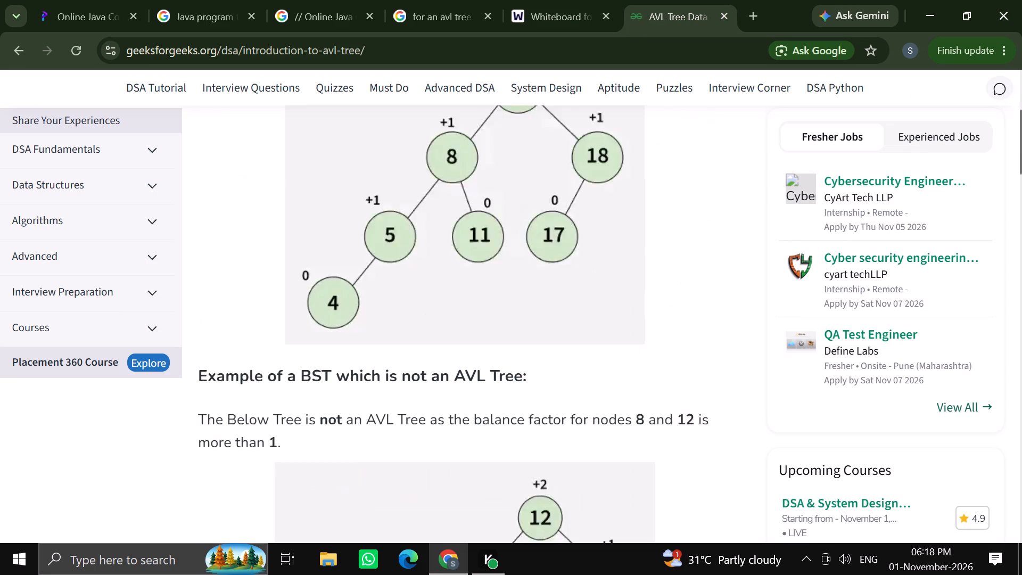
scroll(456, 241, down, 3)
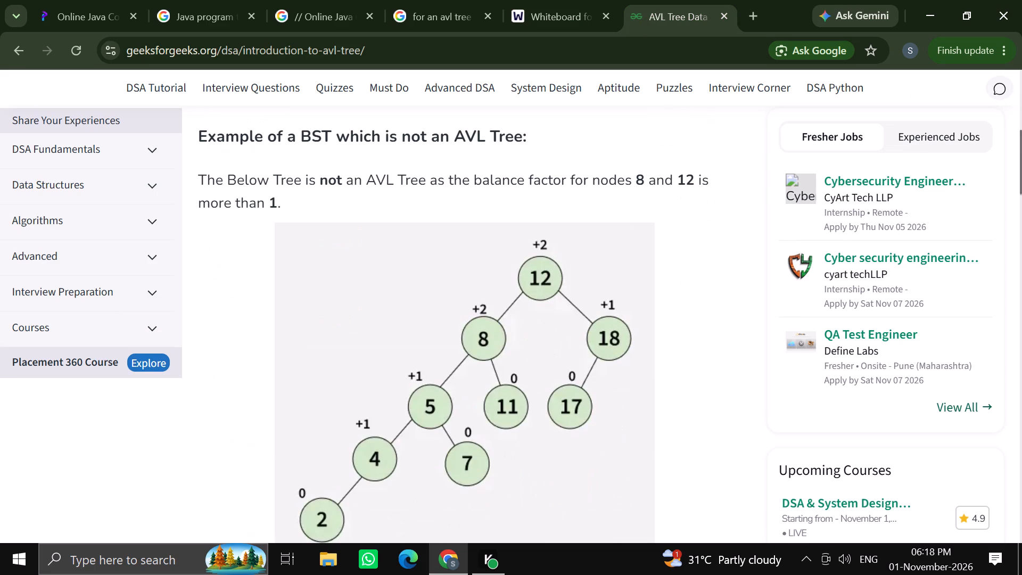
scroll(456, 241, down, 1)
scroll(456, 241, up, 1)
scroll(456, 241, down, 3)
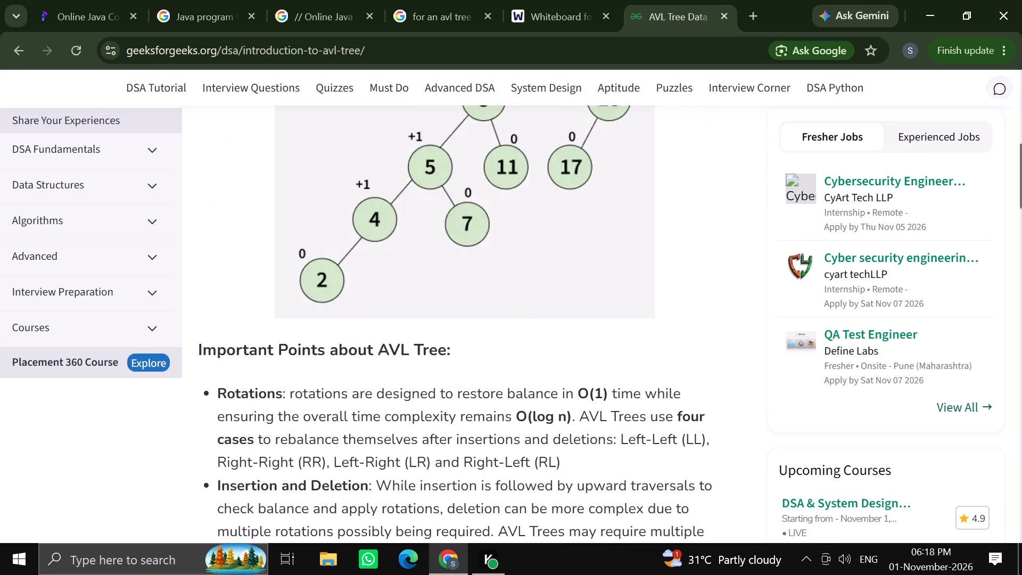
scroll(456, 241, down, 2)
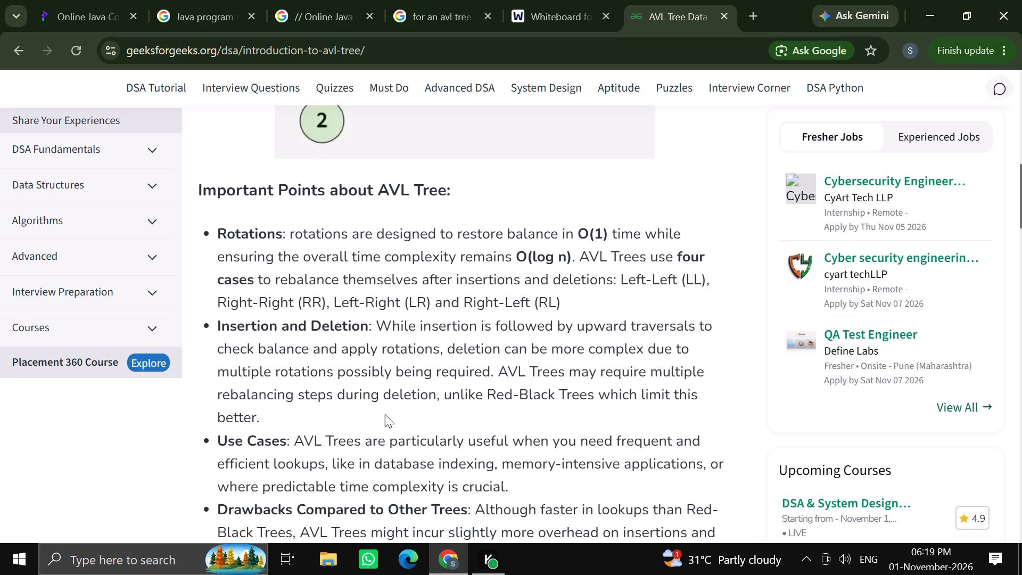
scroll(385, 414, down, 4)
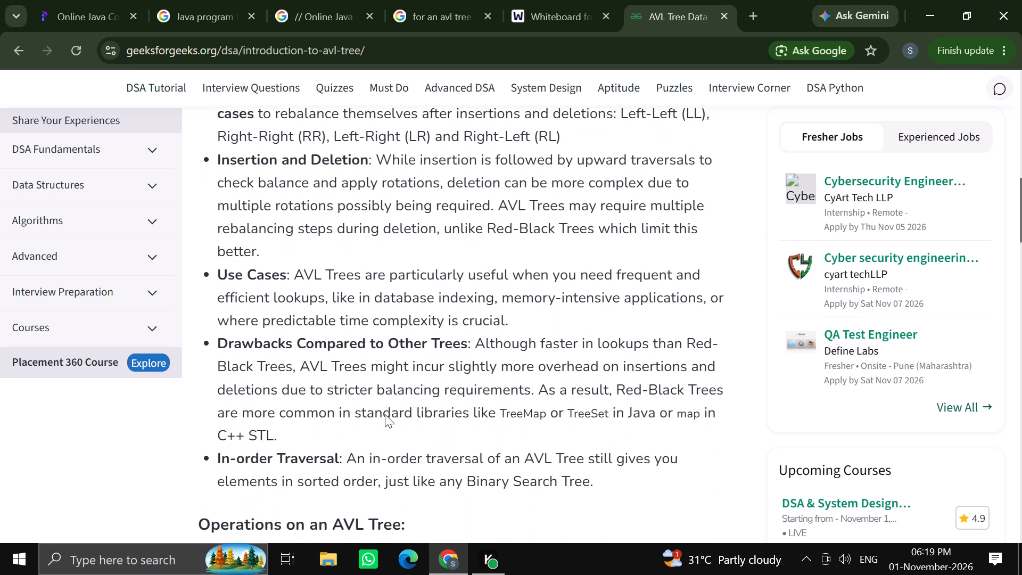
scroll(385, 414, down, 3)
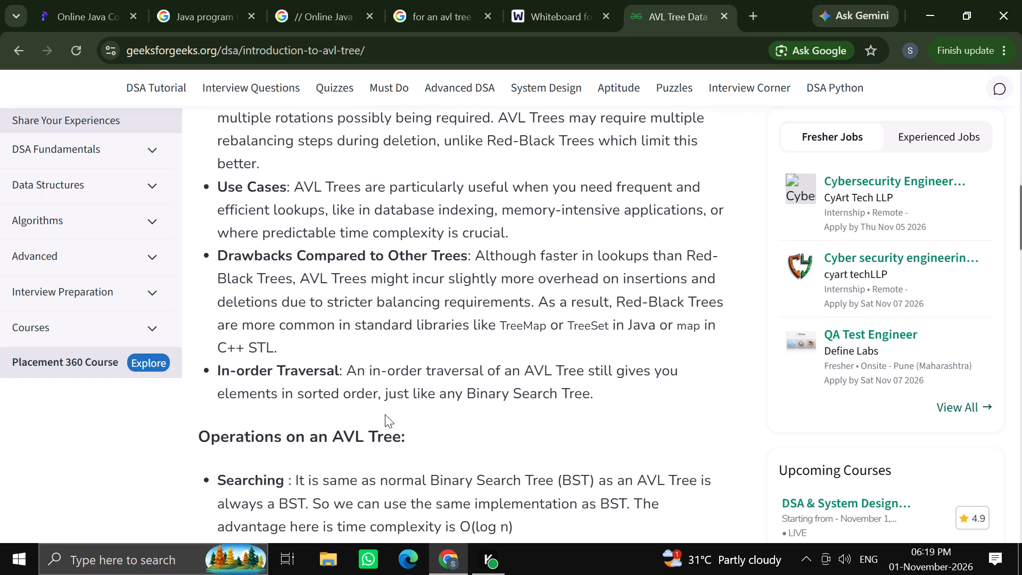
scroll(385, 414, down, 1)
click(377, 362)
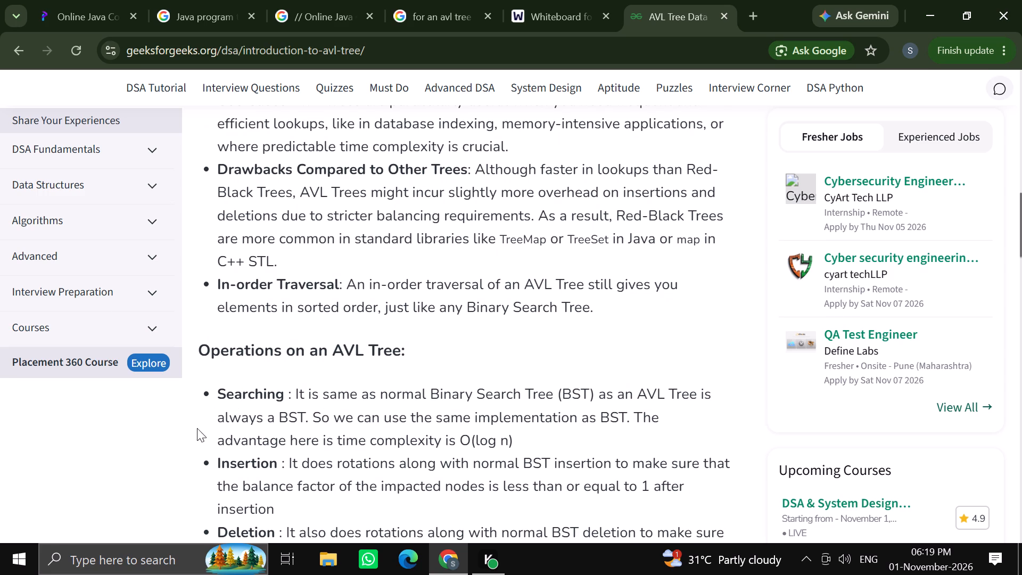
scroll(184, 502, down, 2)
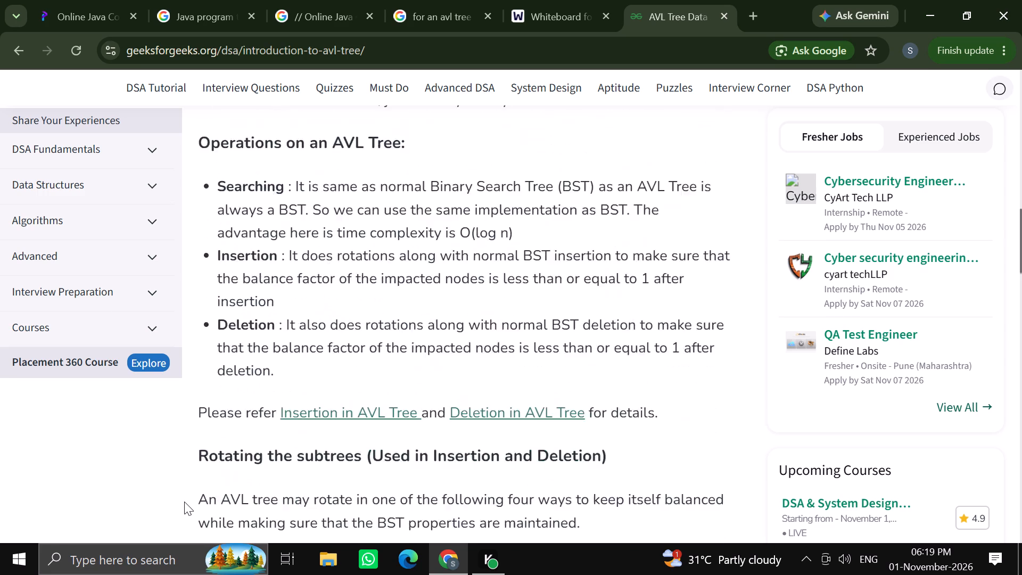
scroll(184, 502, down, 1)
Open the linked Insertion in AVL Tree article and step its rotation-case slideshow back to the RL Case slide.
click(362, 381)
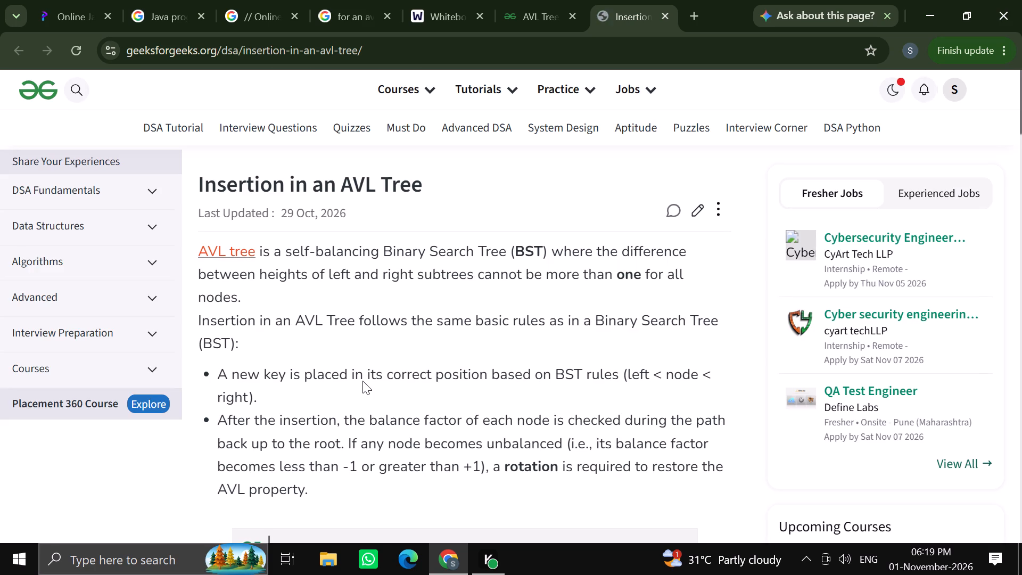
scroll(362, 381, down, 3)
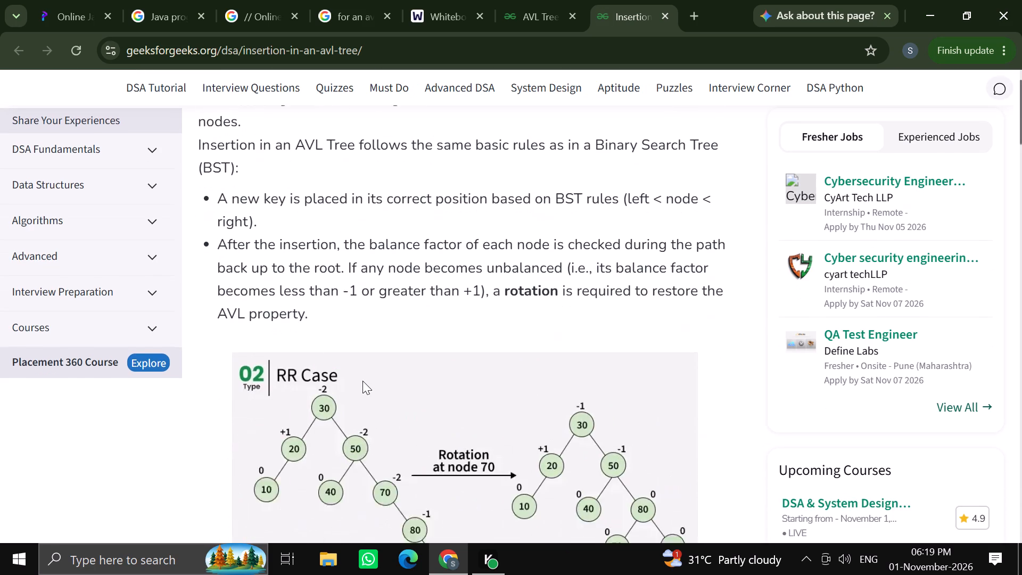
scroll(362, 381, down, 3)
scroll(362, 381, up, 1)
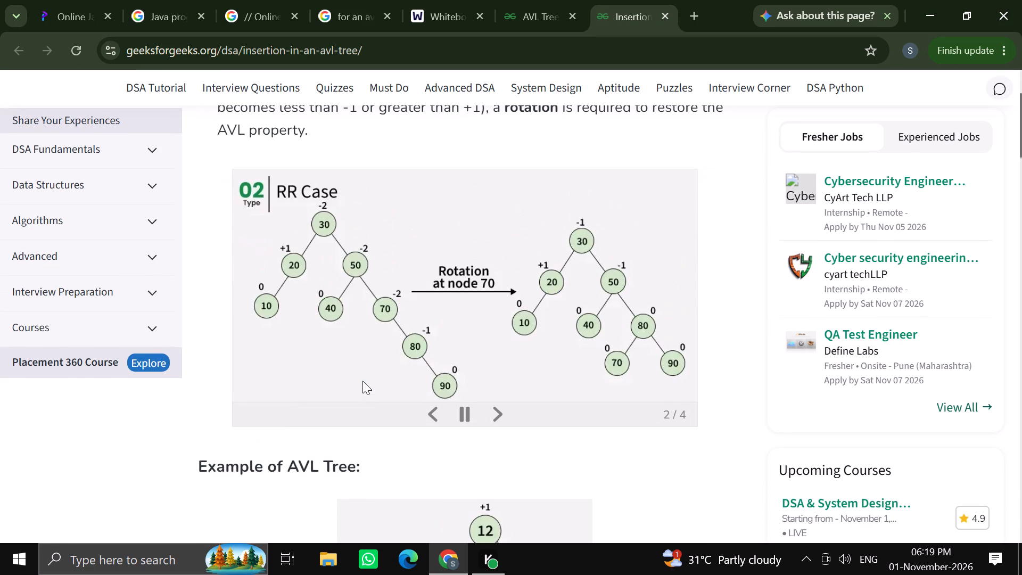
click(431, 416)
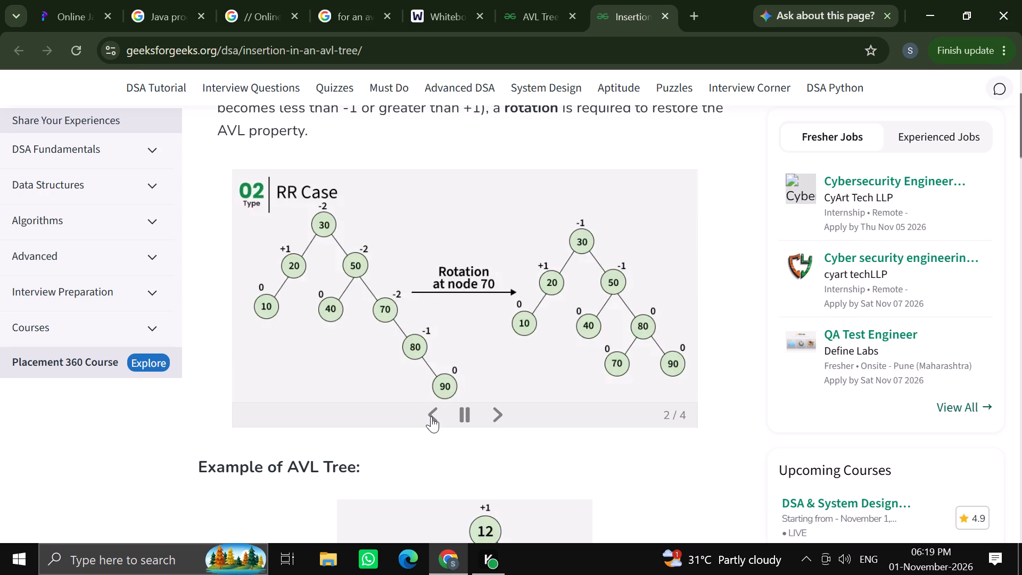
click(431, 416)
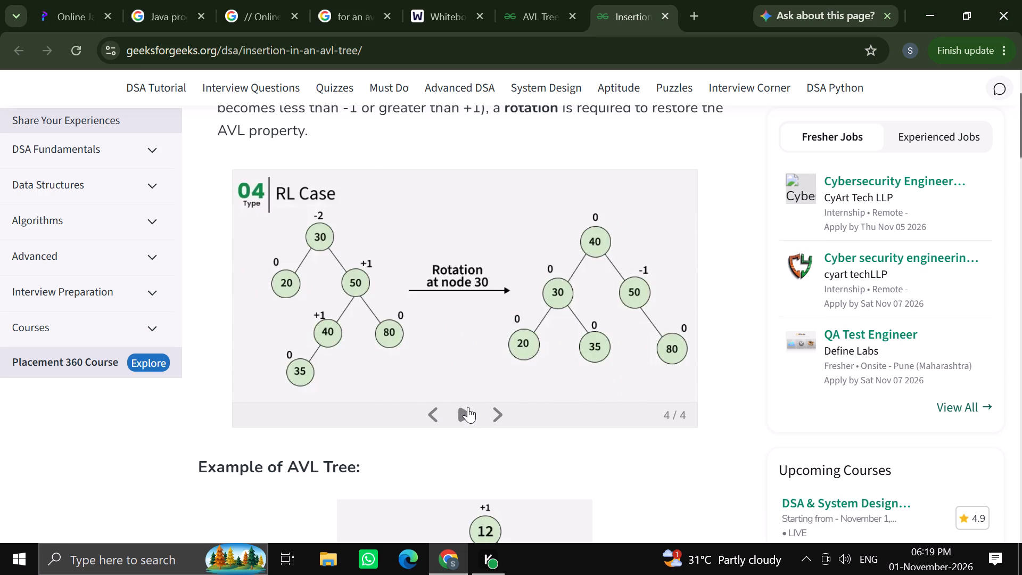